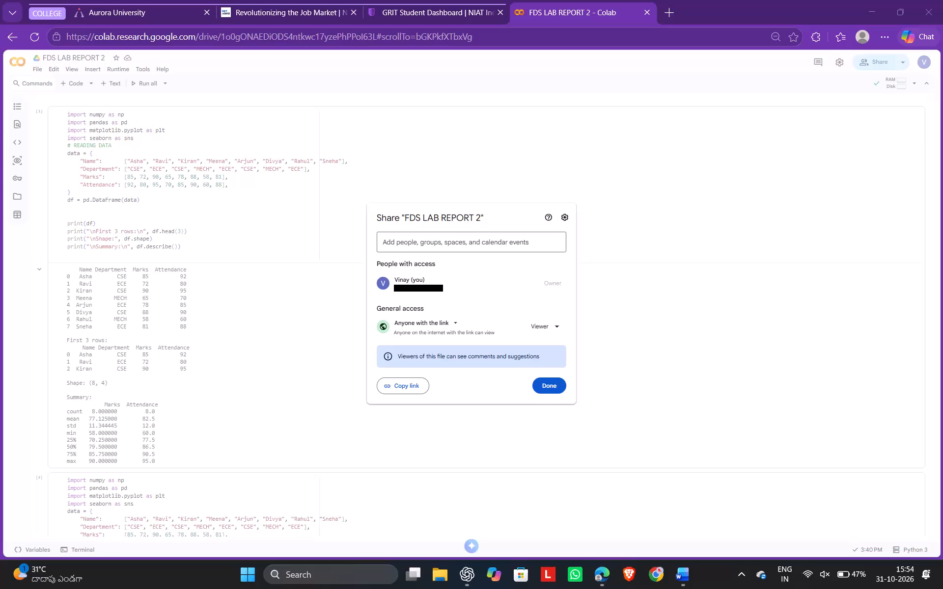
# Close the sharing settings and the FDS LAB REPORT 2 notebook, returning to the Aurora University assessments page.
pyautogui.click(553, 381)
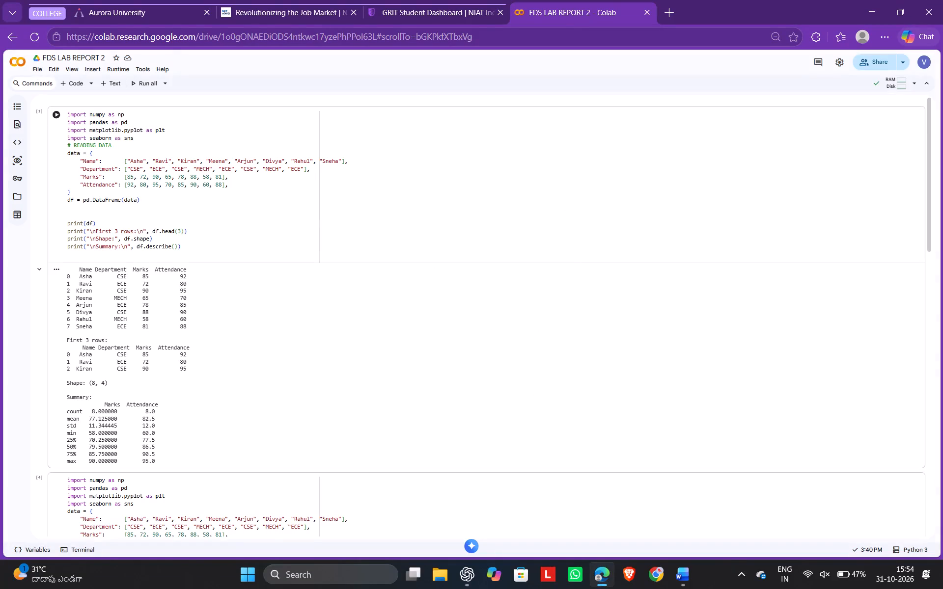
pyautogui.click(646, 12)
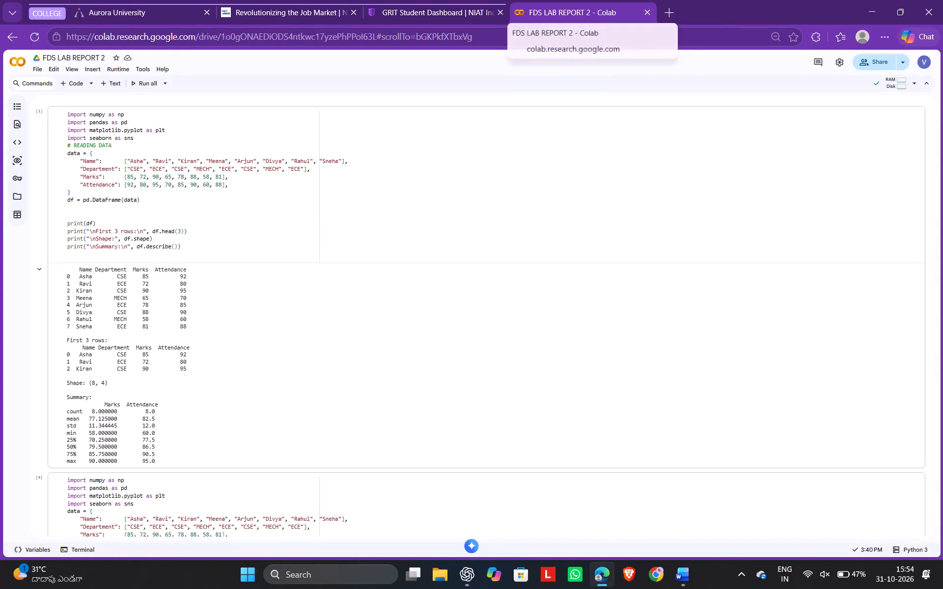
pyautogui.click(170, 0)
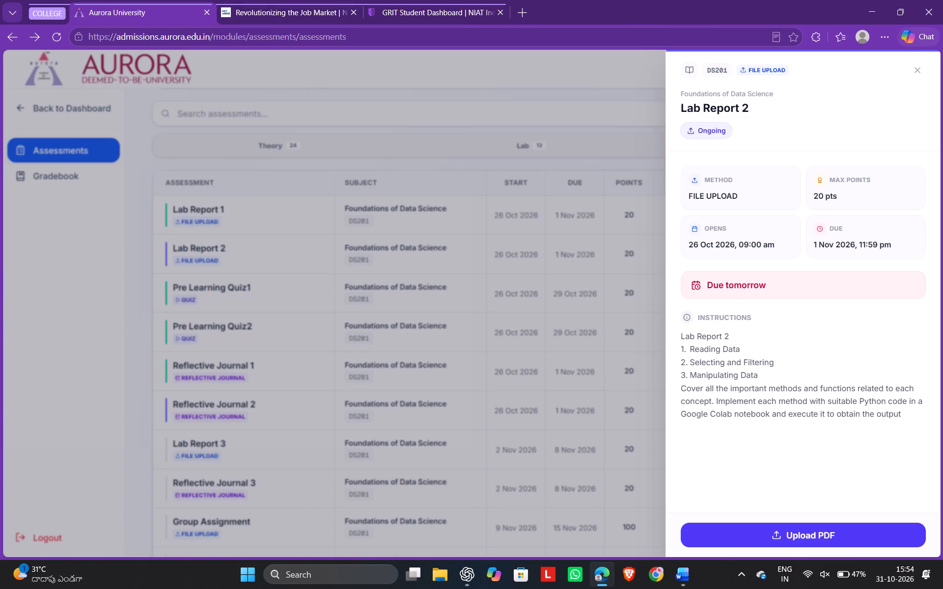
# Close the Lab Report 2 details, return to the course overview and review the course cards for due assessments.
pyautogui.click(919, 70)
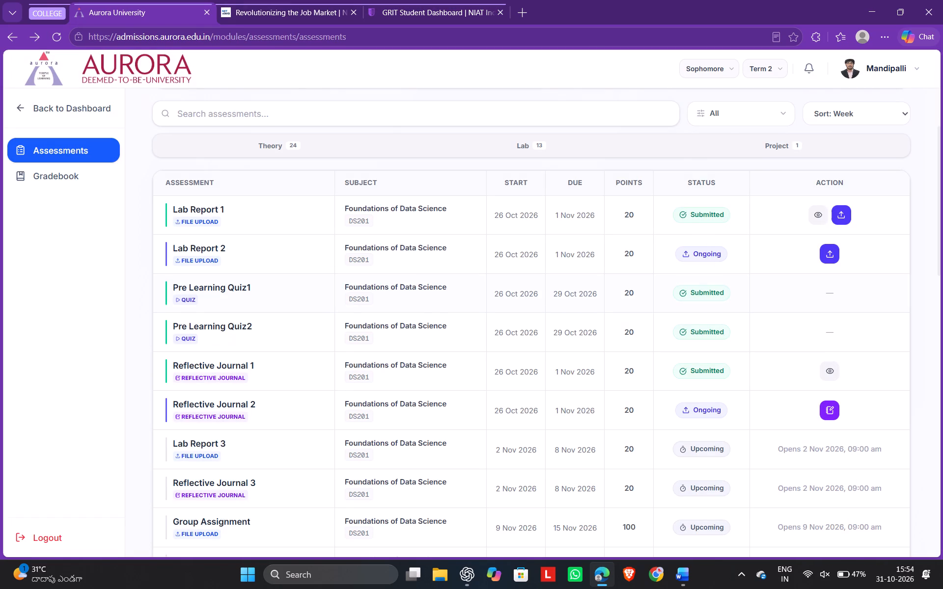
pyautogui.scroll(2, 482, 278)
pyautogui.click(166, 184)
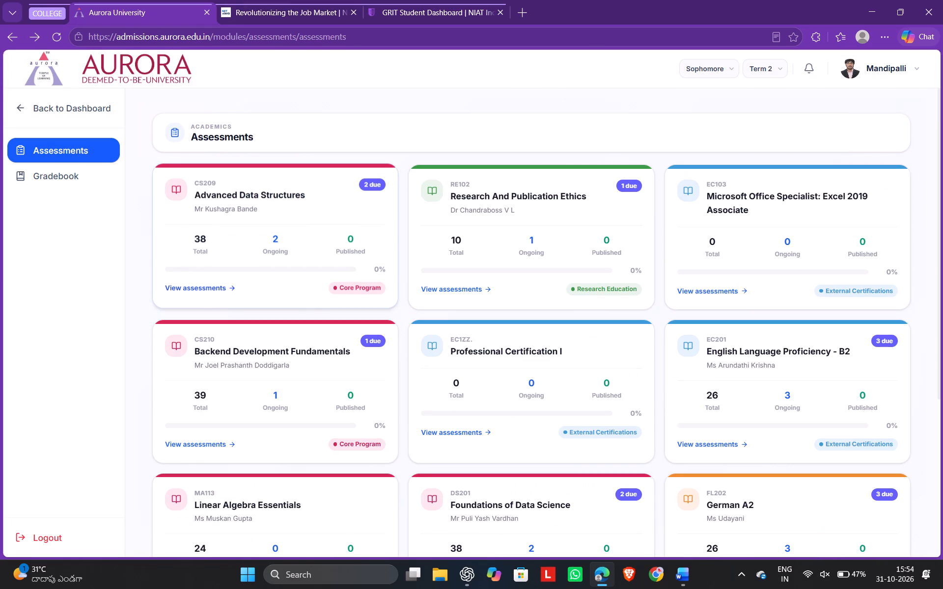
pyautogui.scroll(-1, 309, 250)
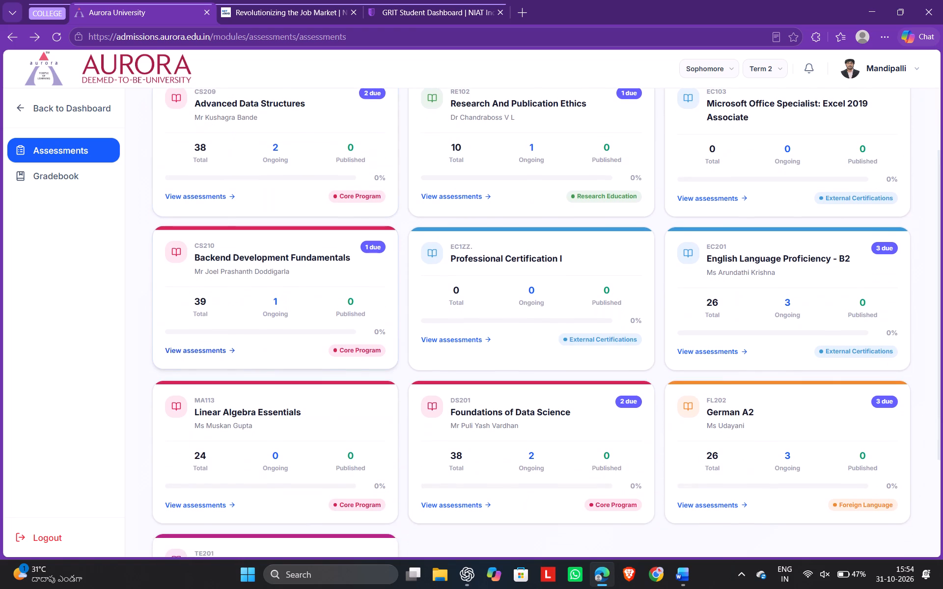
pyautogui.scroll(-2, 309, 250)
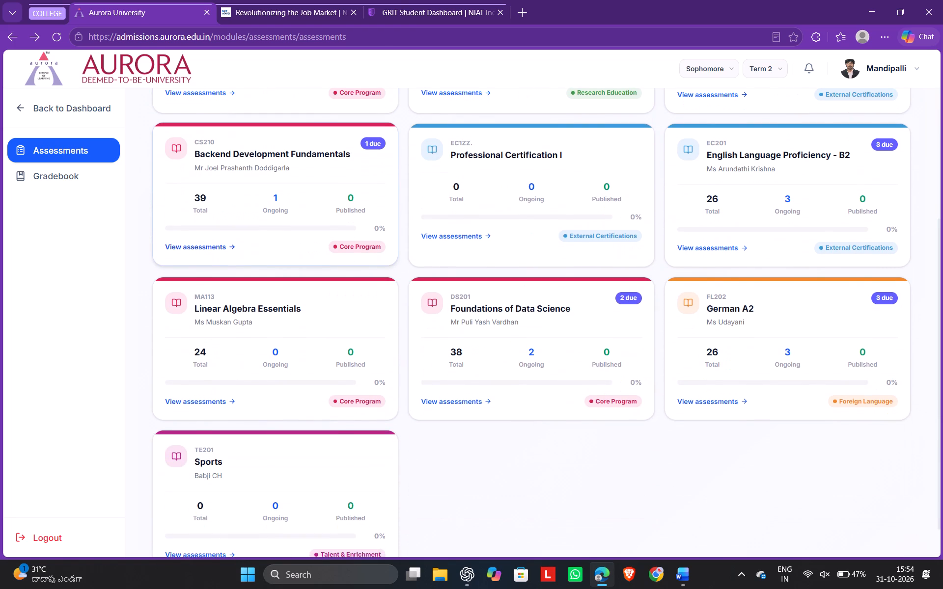
pyautogui.scroll(2, 309, 250)
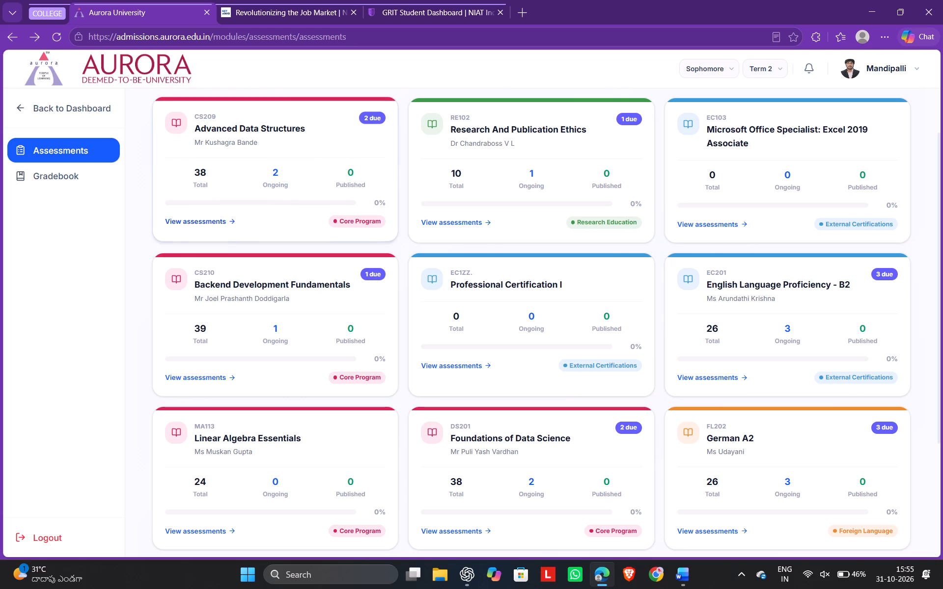
# In File Explorer, check the TERM 2, Documents, Downloads and TERM 1 folders, and select the ADS LAB REPORT 1 document.
pyautogui.click(433, 576)
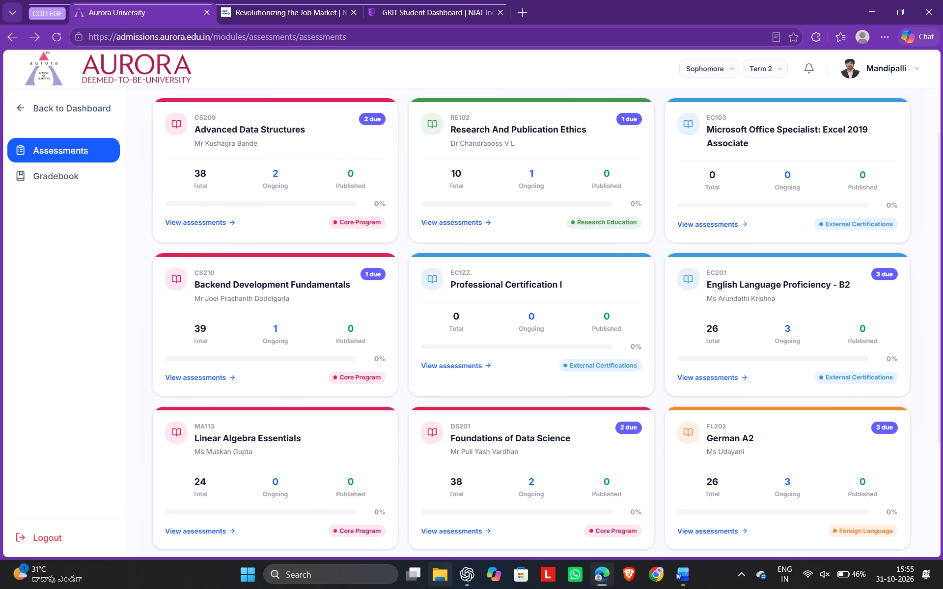
pyautogui.click(204, 303)
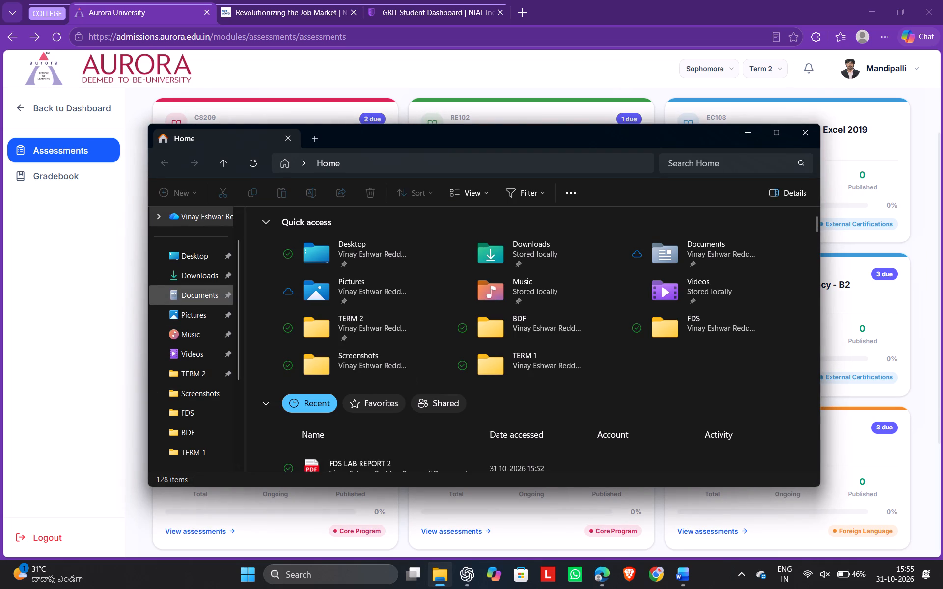
pyautogui.click(289, 326)
pyautogui.moveTo(289, 326); pyautogui.dragTo(289, 332)
pyautogui.doubleClick(289, 332)
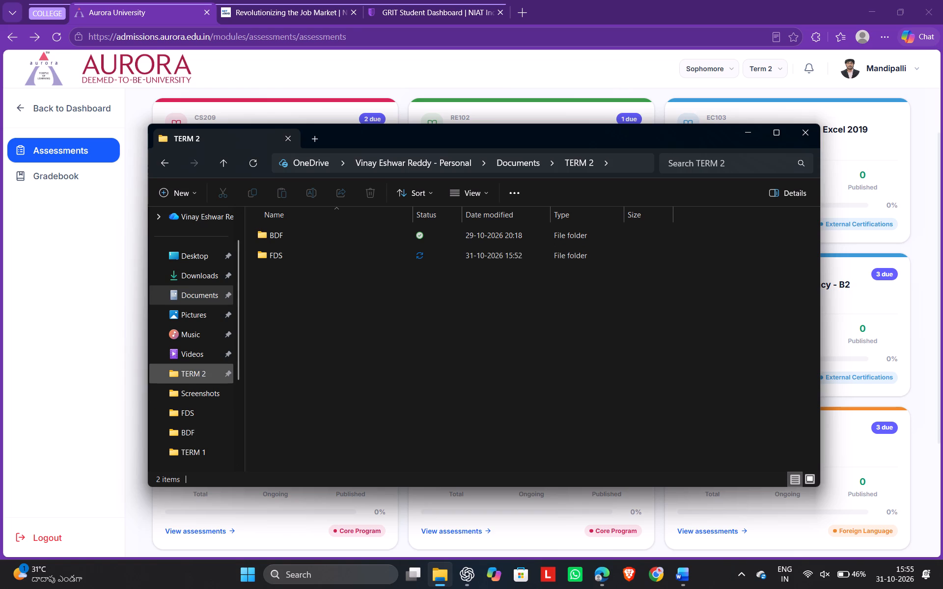
pyautogui.scroll(-1, 207, 381)
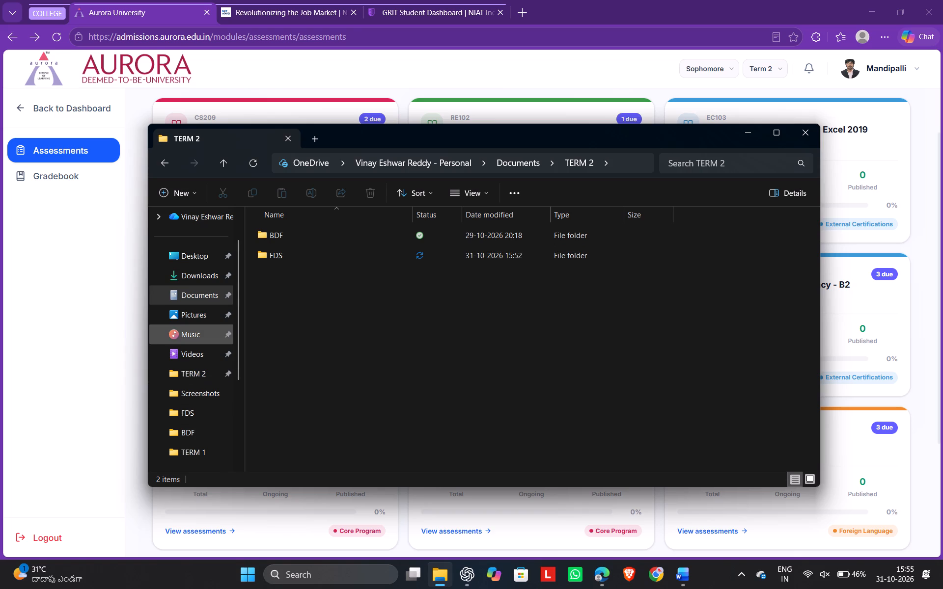
pyautogui.click(201, 297)
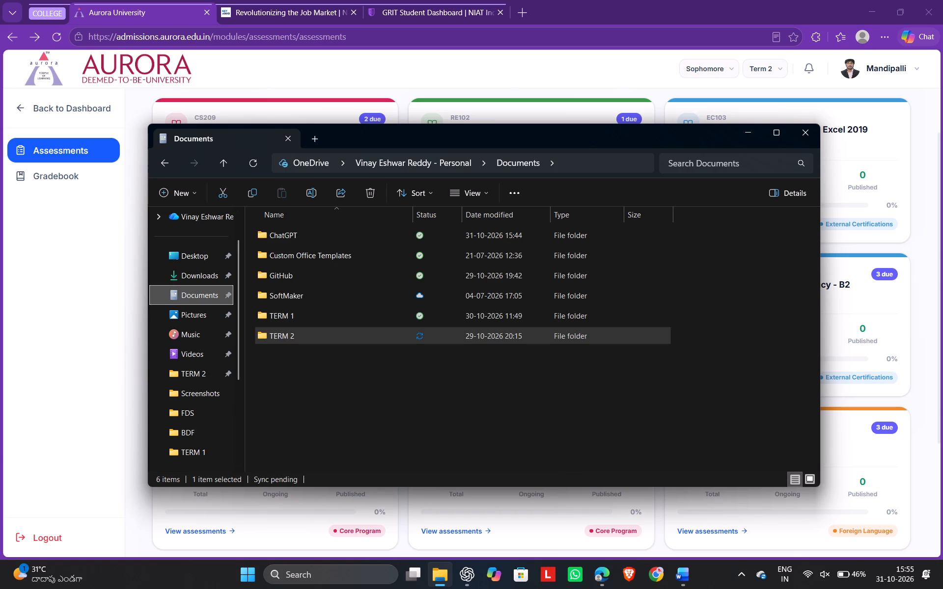
pyautogui.click(210, 274)
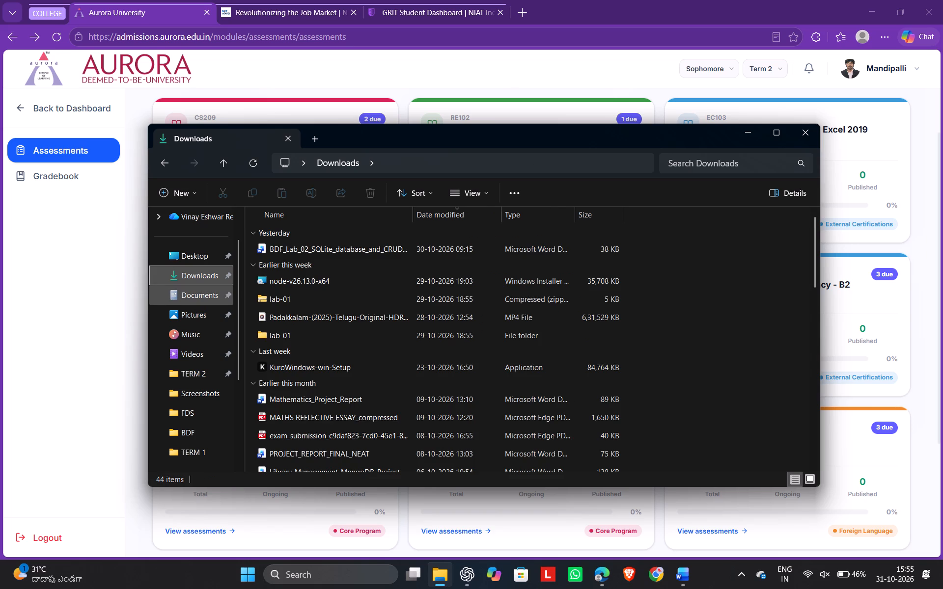
pyautogui.click(201, 294)
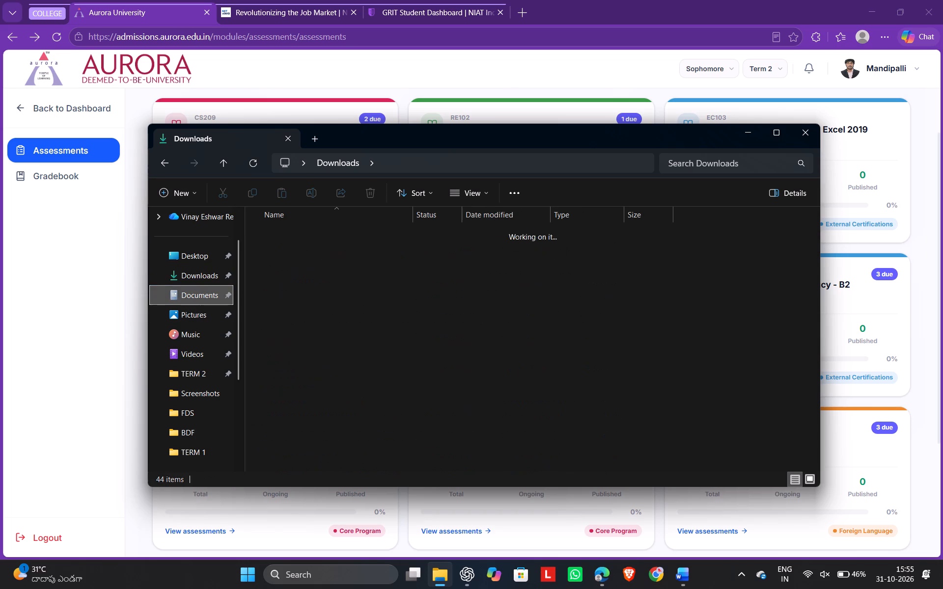
pyautogui.doubleClick(294, 314)
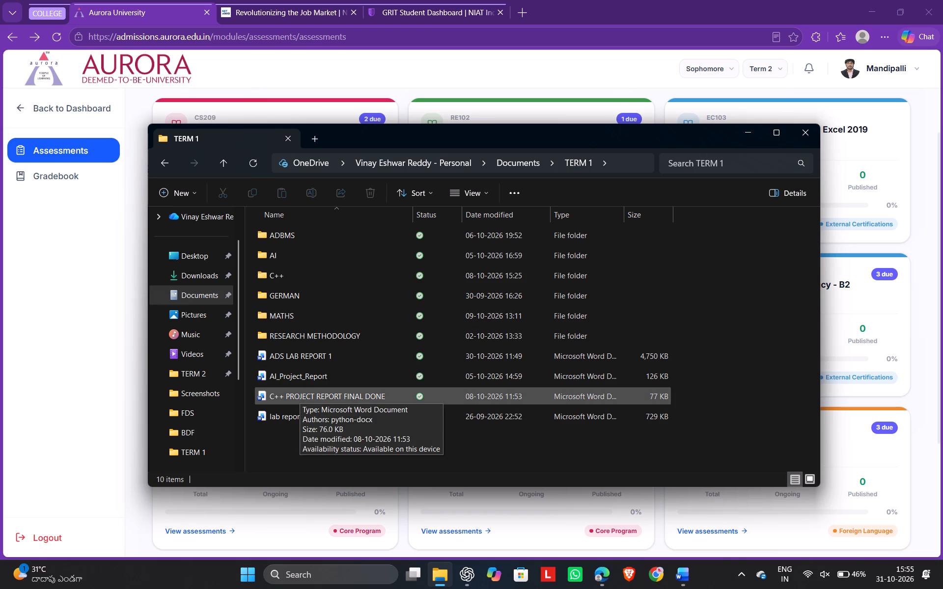
pyautogui.click(330, 352)
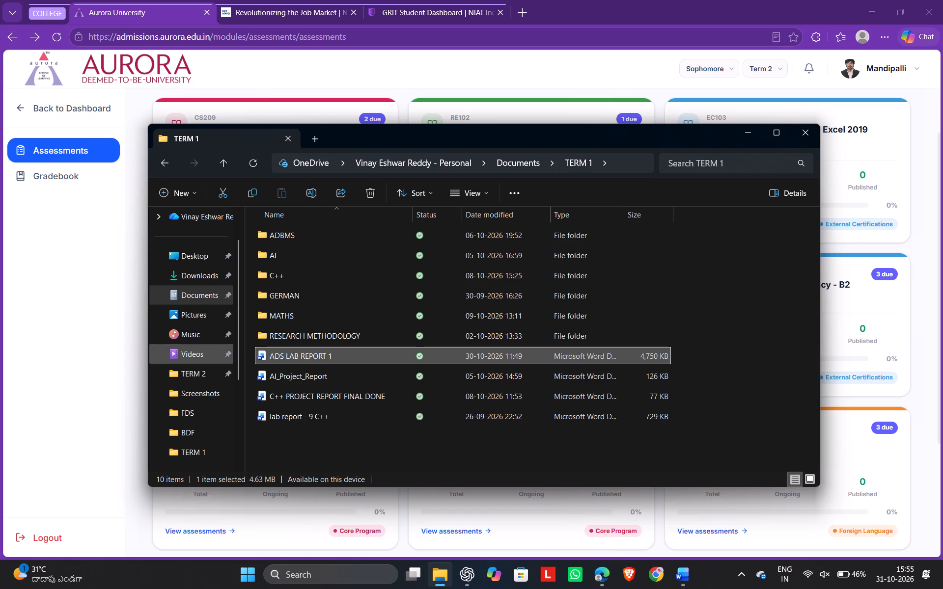
# Create a folder named ADS inside the TERM 2 folder.
pyautogui.click(199, 371)
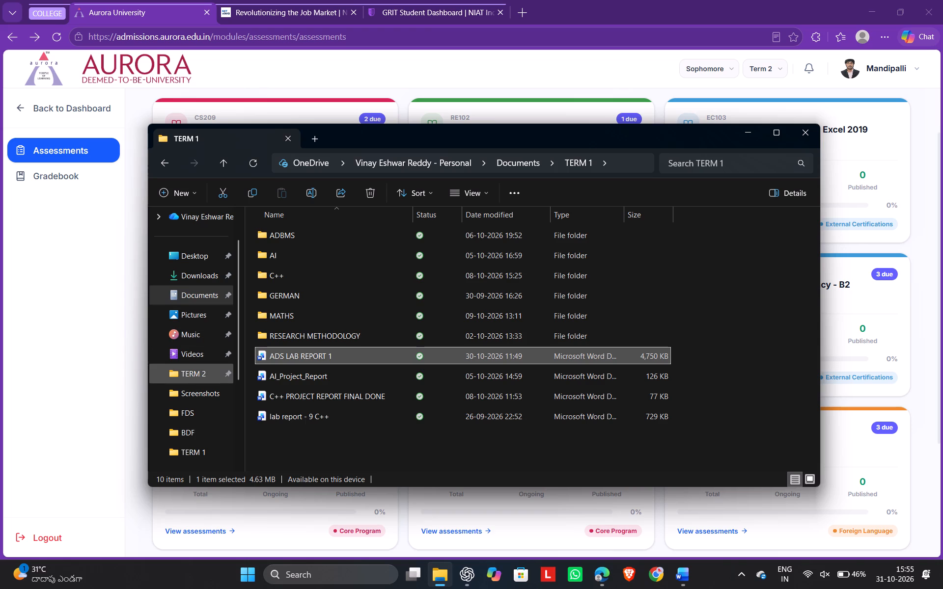
pyautogui.rightClick(327, 302)
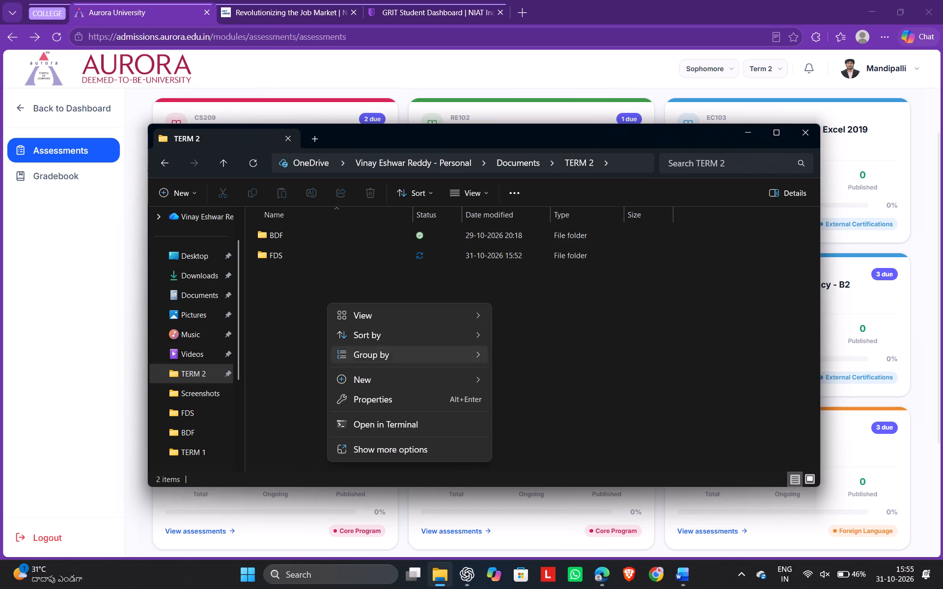
pyautogui.click(524, 384)
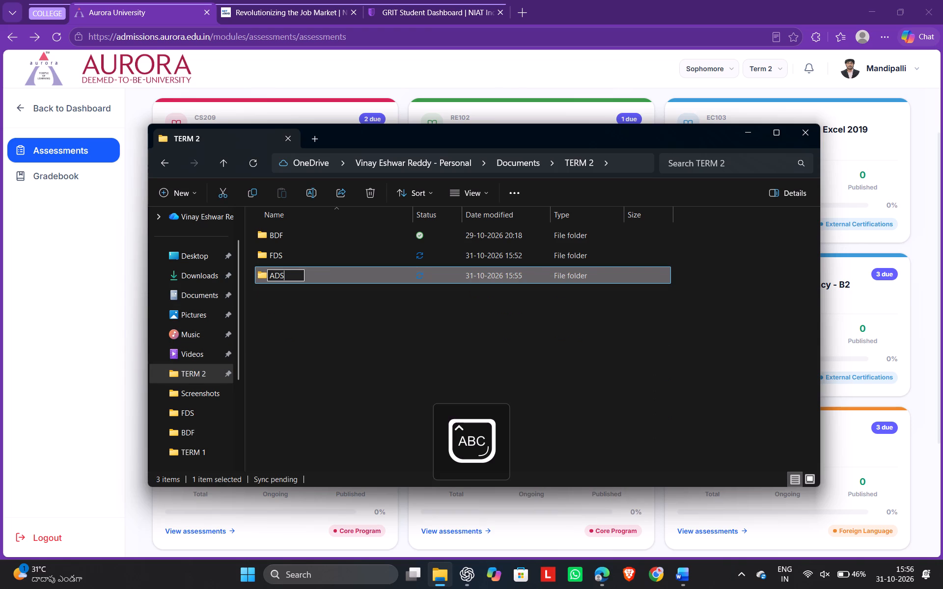
pyautogui.press('Return')
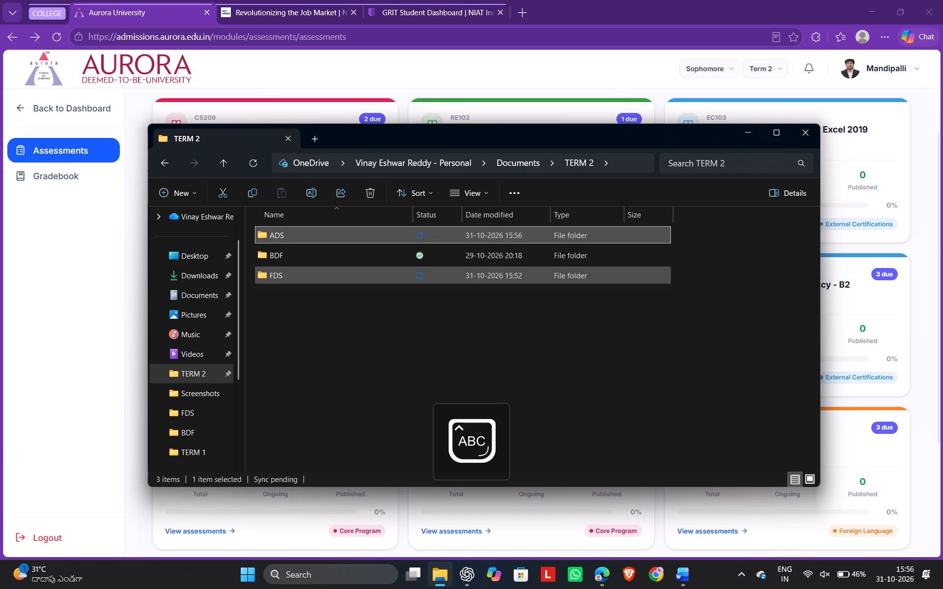
# Minimise the browser and the TERM 2 folder window to show the desktop.
pyautogui.moveTo(346, 322); pyautogui.dragTo(328, 229)
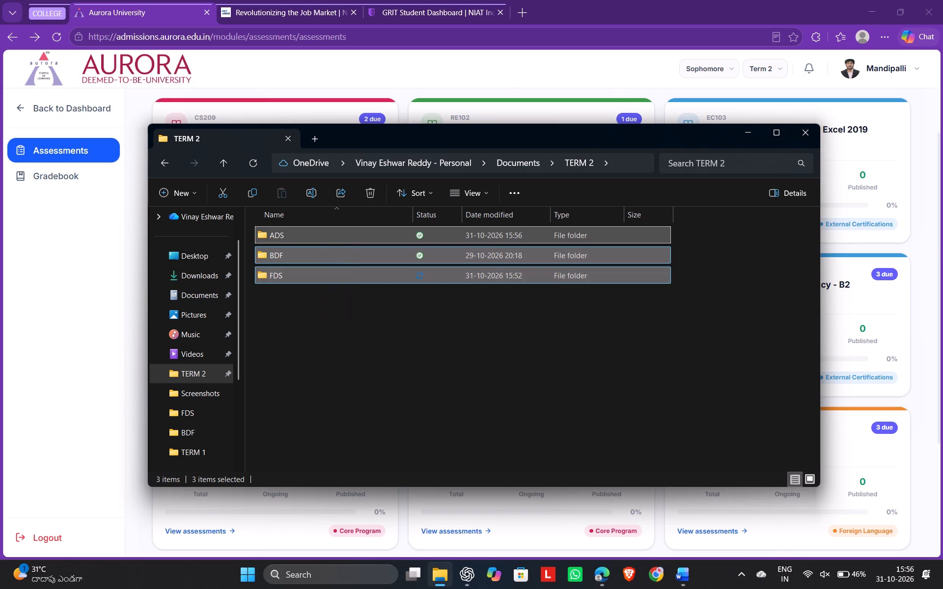
pyautogui.rightClick(328, 229)
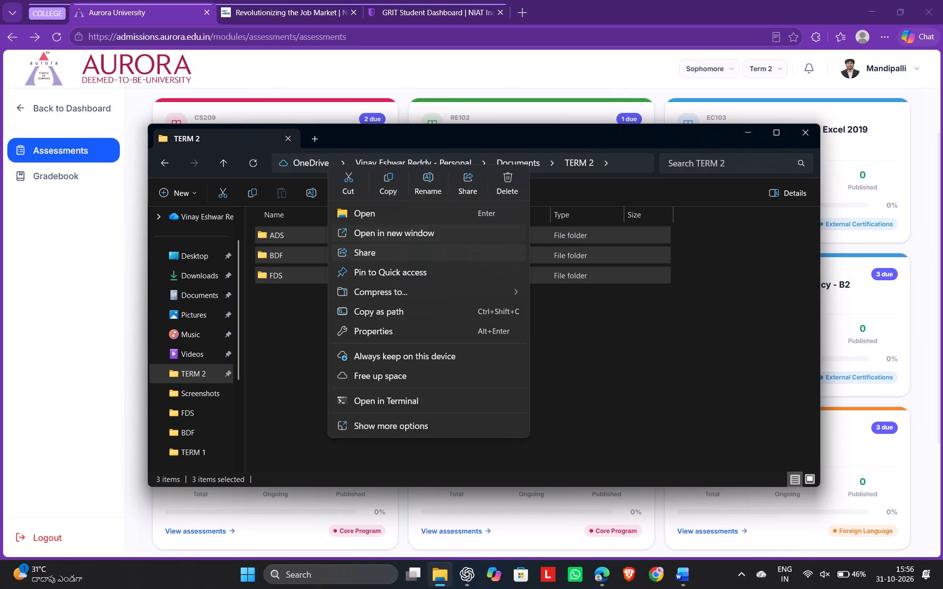
pyautogui.click(869, 7)
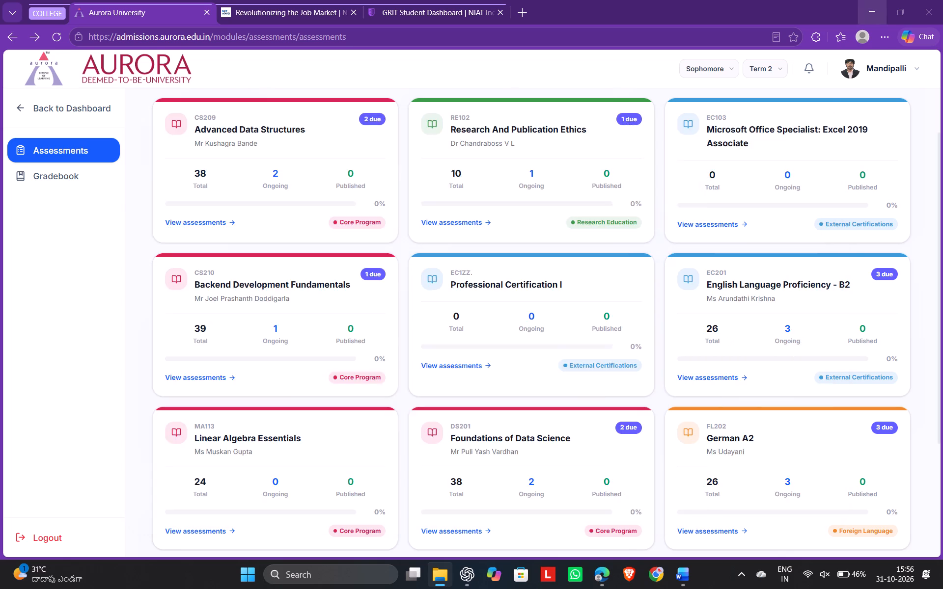
pyautogui.click(869, 7)
pyautogui.click(869, 7)
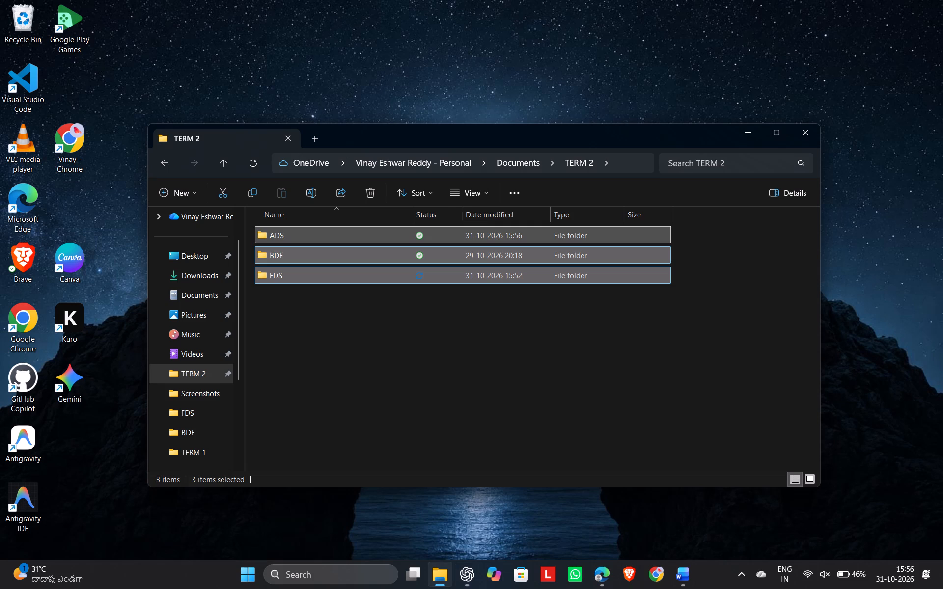
pyautogui.click(868, 7)
pyautogui.click(505, 69)
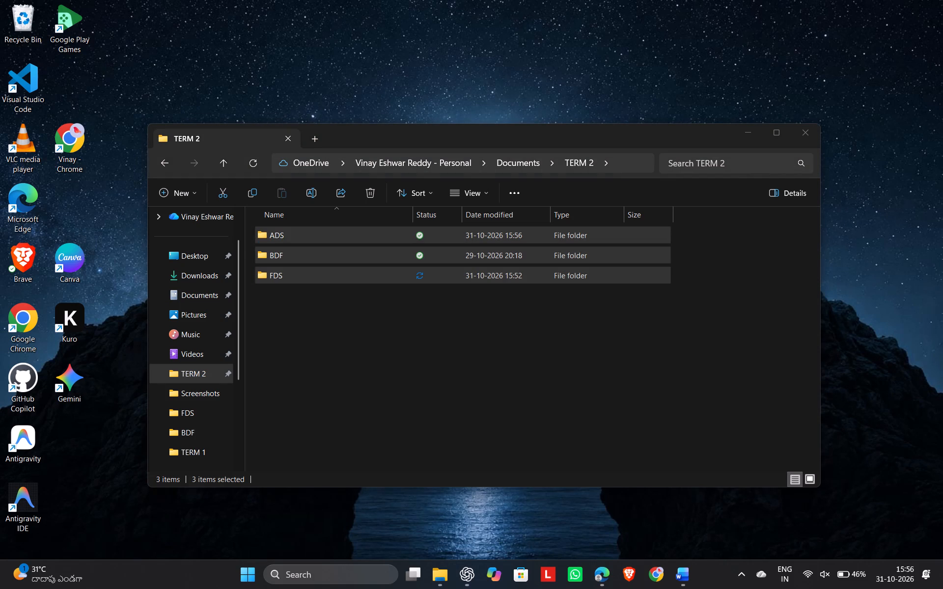
pyautogui.click(750, 137)
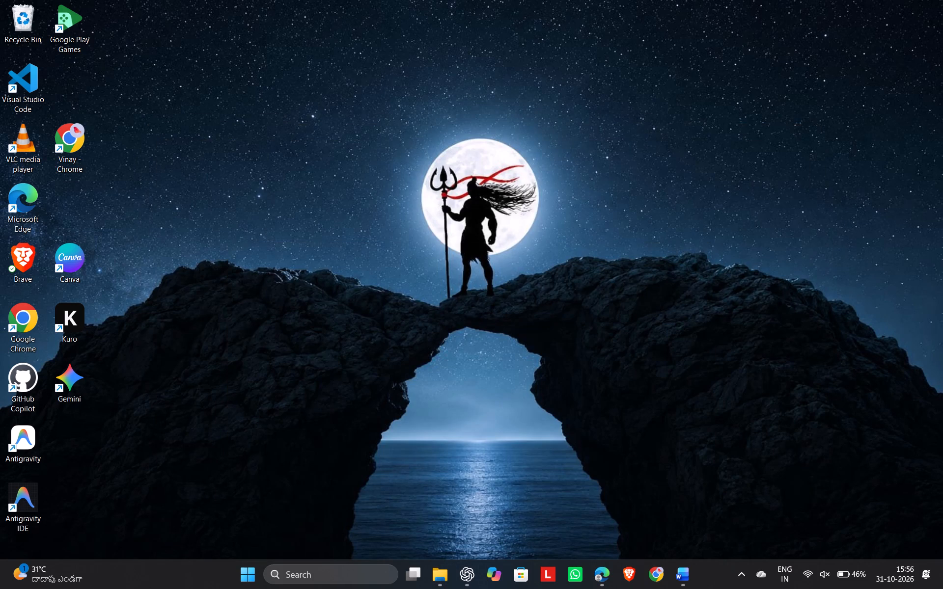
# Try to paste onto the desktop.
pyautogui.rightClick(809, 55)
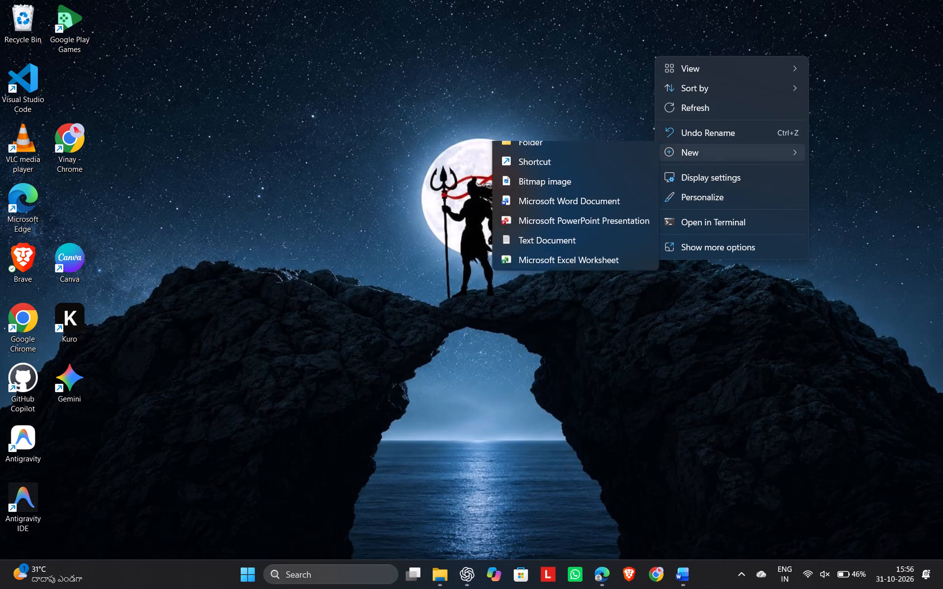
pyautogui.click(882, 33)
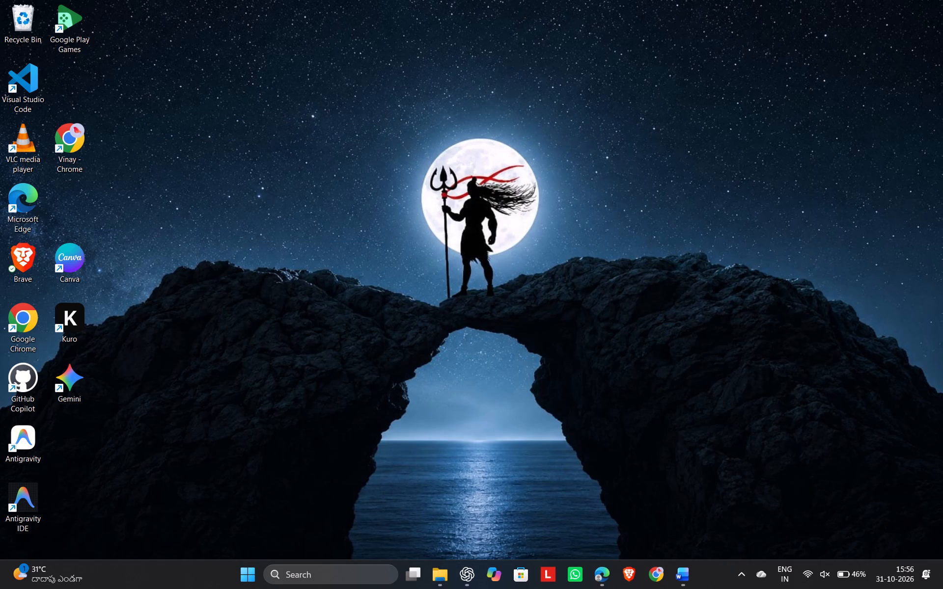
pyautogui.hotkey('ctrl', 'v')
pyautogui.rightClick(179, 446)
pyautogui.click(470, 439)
# Reopen the TERM 2 folder window and check the TERM 1 and Desktop folders.
pyautogui.click(440, 571)
pyautogui.click(363, 378)
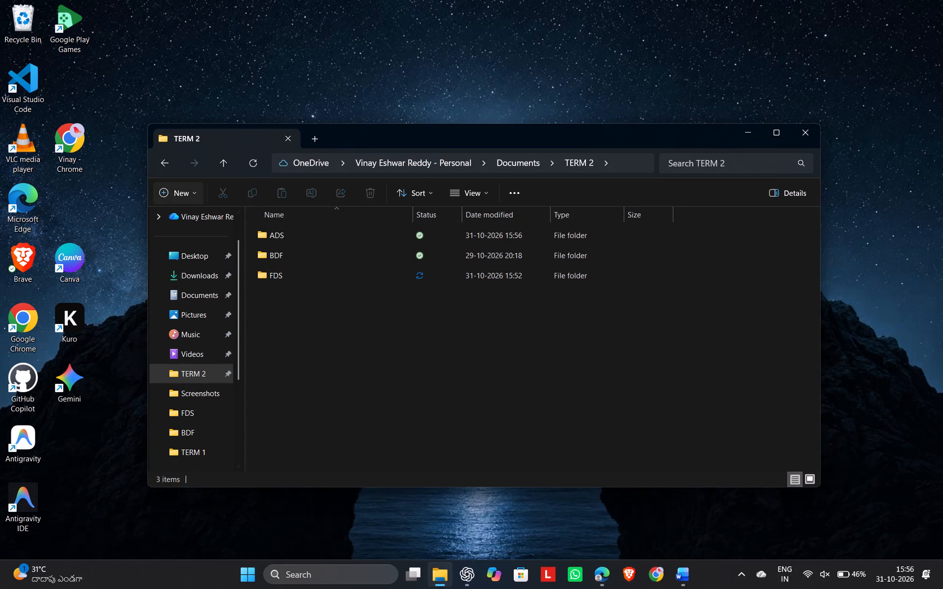
pyautogui.click(171, 163)
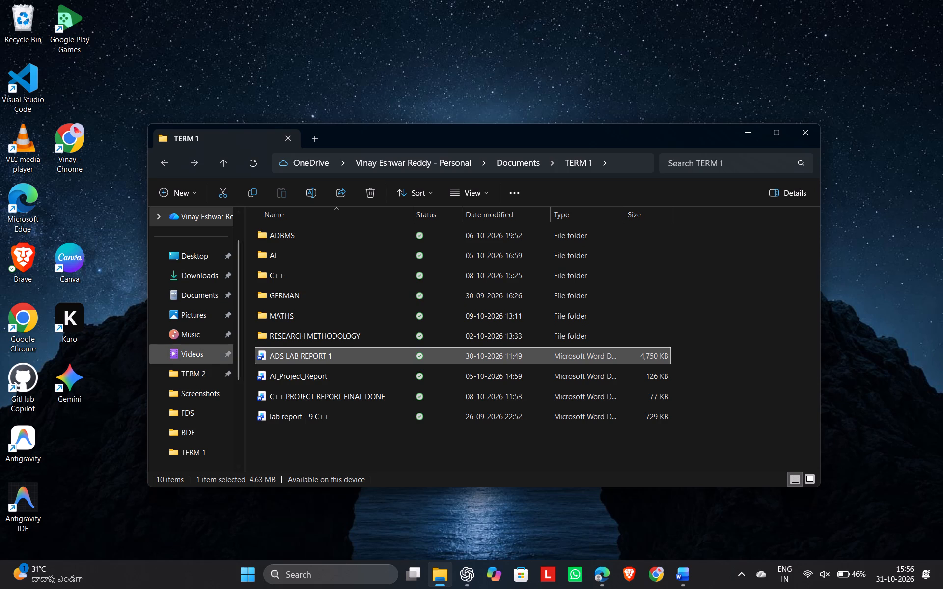
pyautogui.click(200, 249)
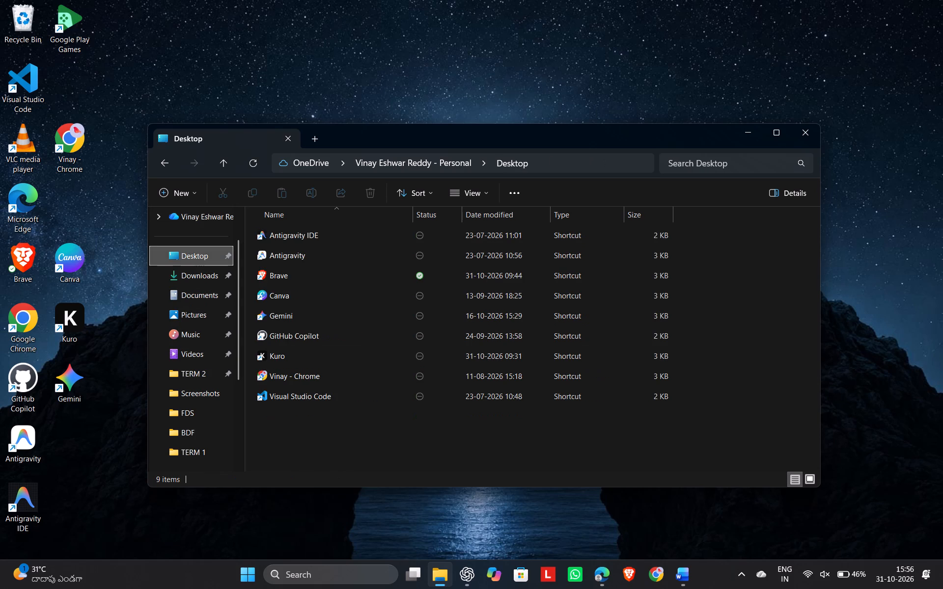
pyautogui.click(388, 442)
pyautogui.rightClick(388, 442)
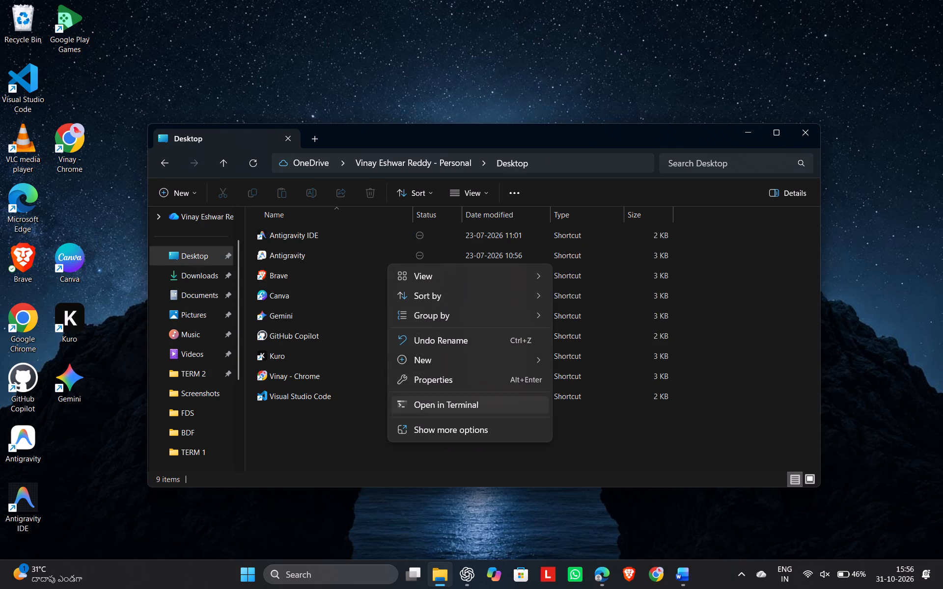
pyautogui.click(340, 428)
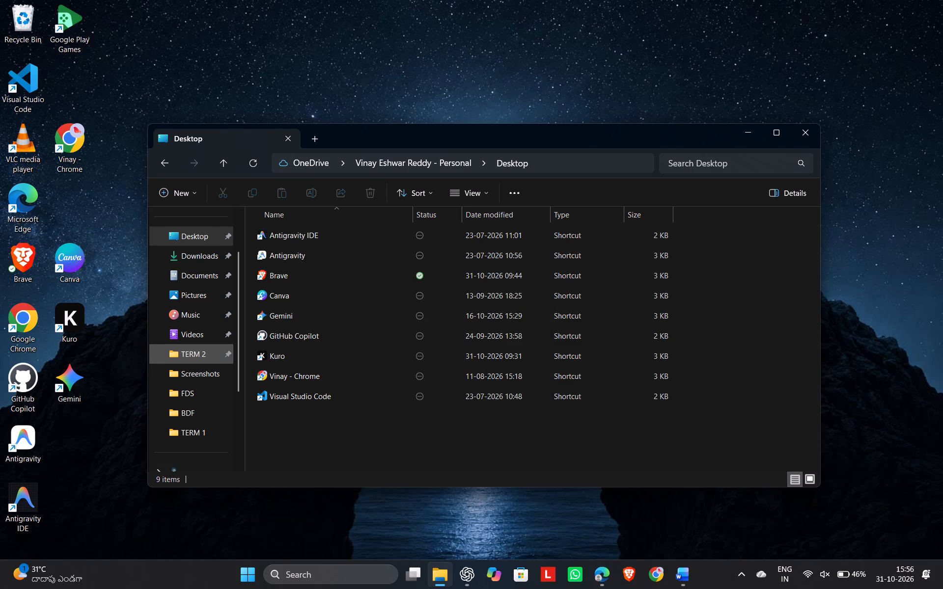
# Copy the ADS, BDF and FDS folders from TERM 2 into the Desktop folder.
pyautogui.click(190, 357)
pyautogui.moveTo(375, 300); pyautogui.dragTo(343, 224)
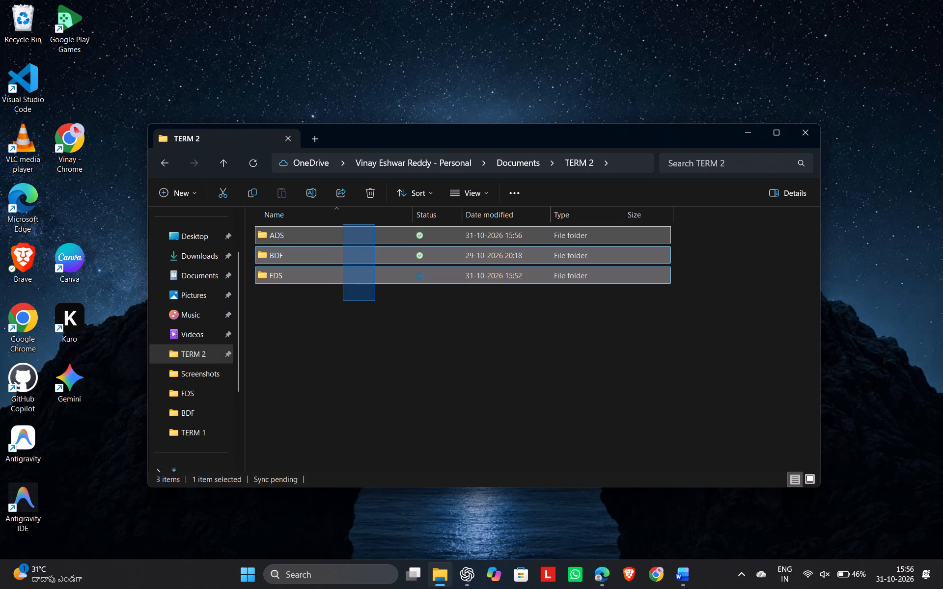
pyautogui.moveTo(343, 224); pyautogui.dragTo(344, 229)
pyautogui.hotkey('ctrl', 'c')
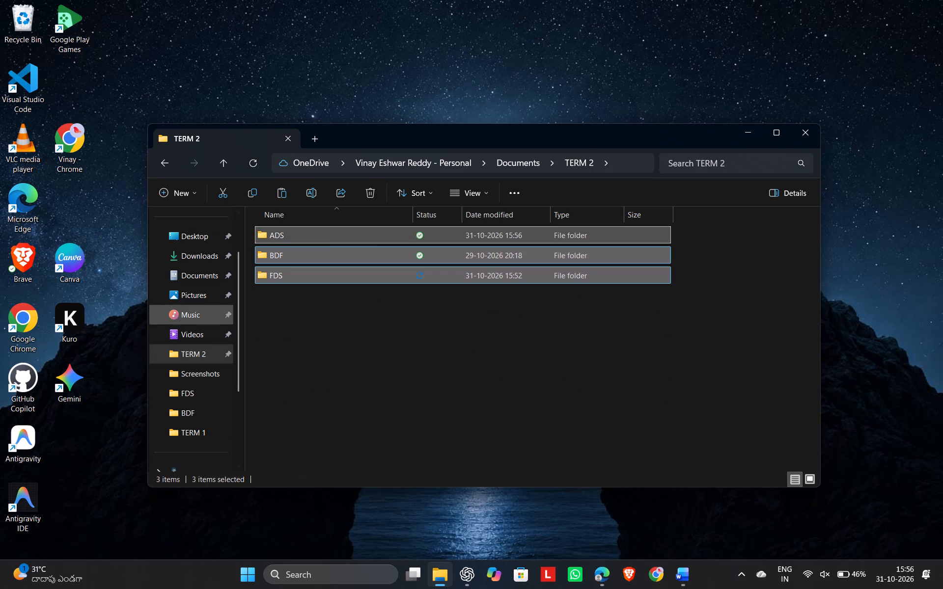
pyautogui.click(180, 232)
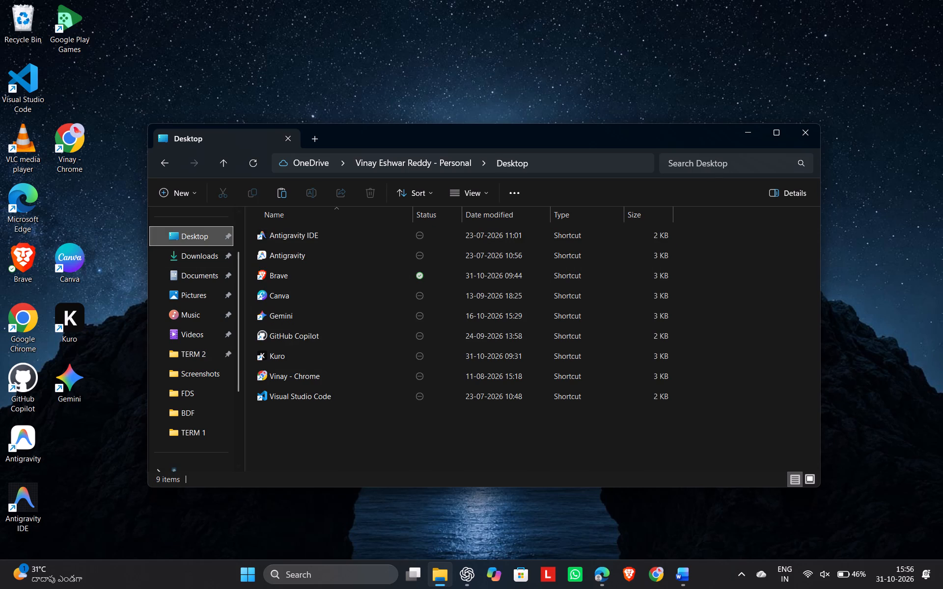
pyautogui.hotkey('ctrl', 'v')
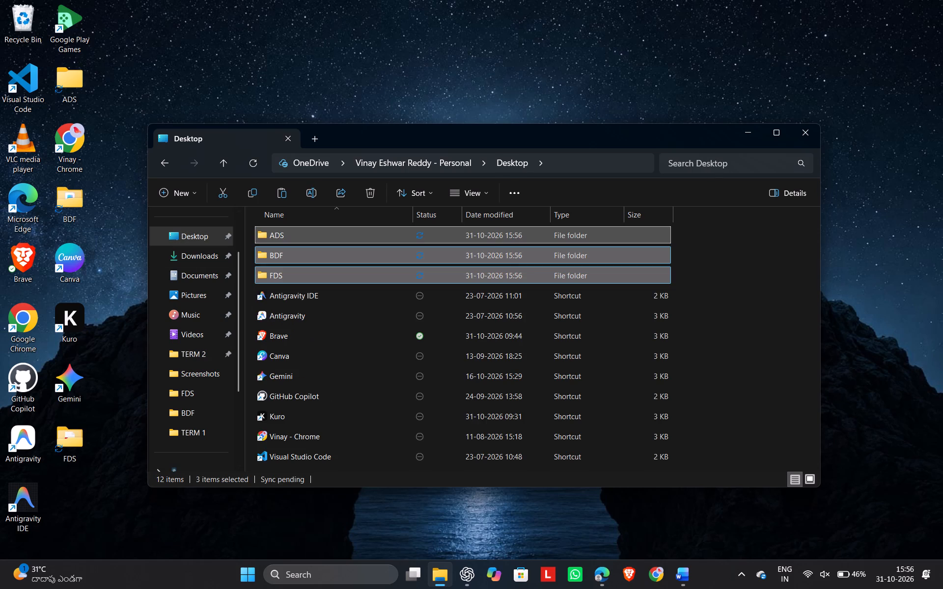
# Arrange the ADS, BDF and FDS folders in that order in a row at the desktop's upper-right corner.
pyautogui.click(275, 81)
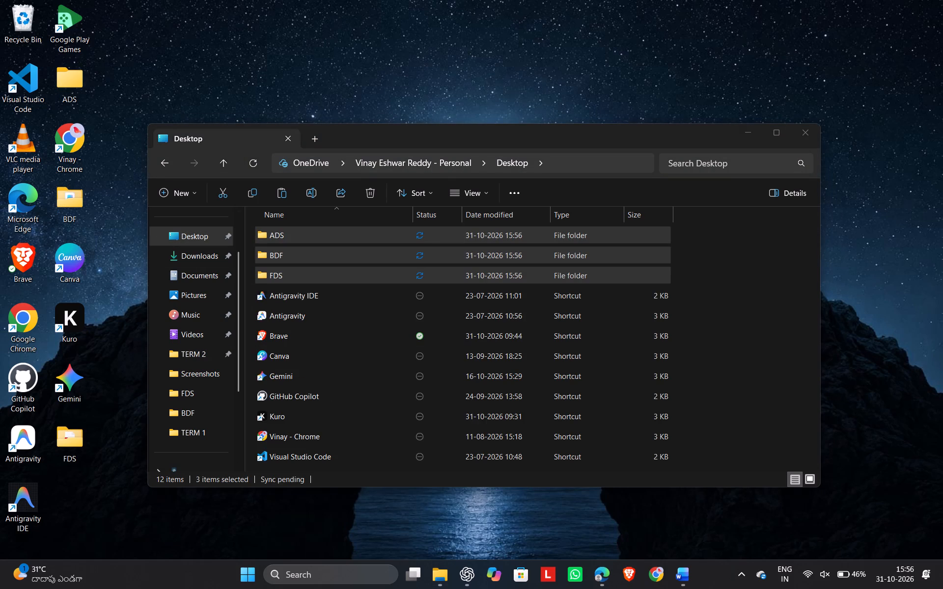
pyautogui.moveTo(72, 76); pyautogui.dragTo(753, 23)
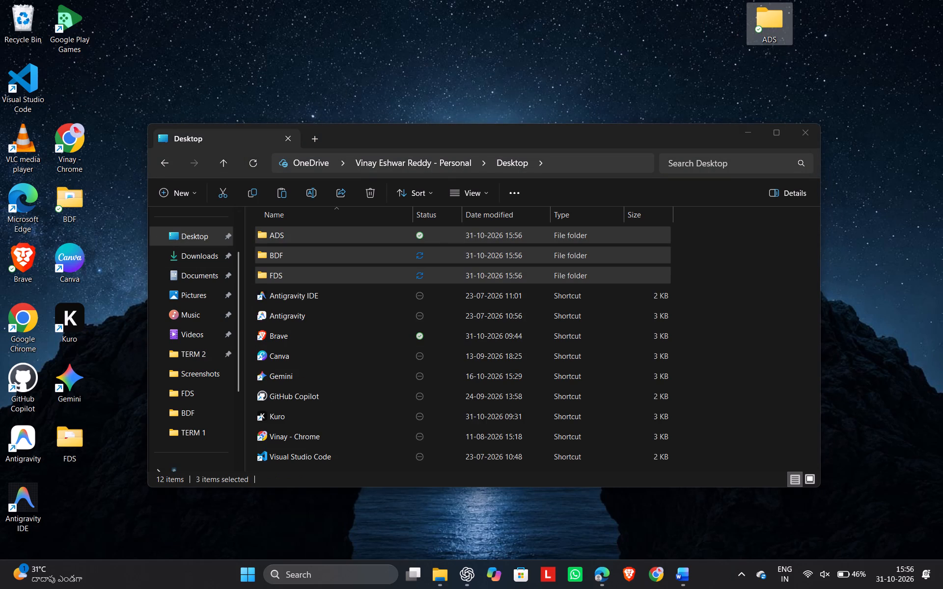
pyautogui.moveTo(72, 201); pyautogui.dragTo(827, 34)
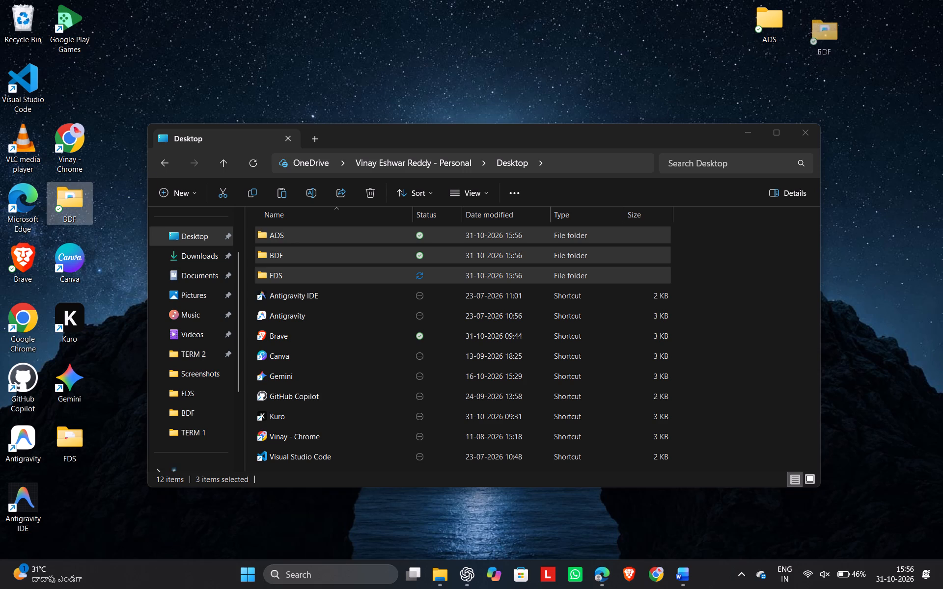
pyautogui.moveTo(827, 34); pyautogui.dragTo(828, 21)
pyautogui.moveTo(79, 445); pyautogui.dragTo(174, 409)
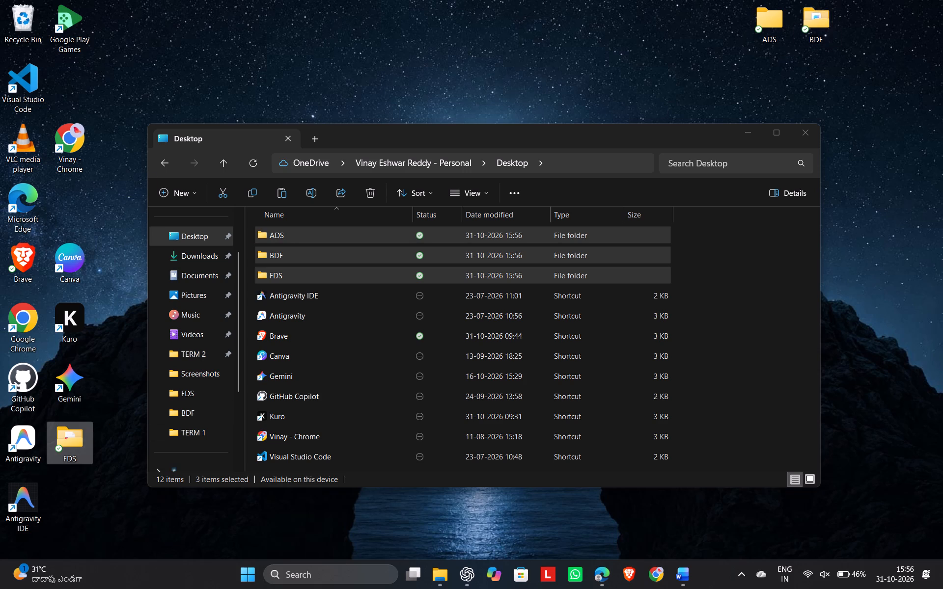
pyautogui.moveTo(174, 409); pyautogui.dragTo(892, 27)
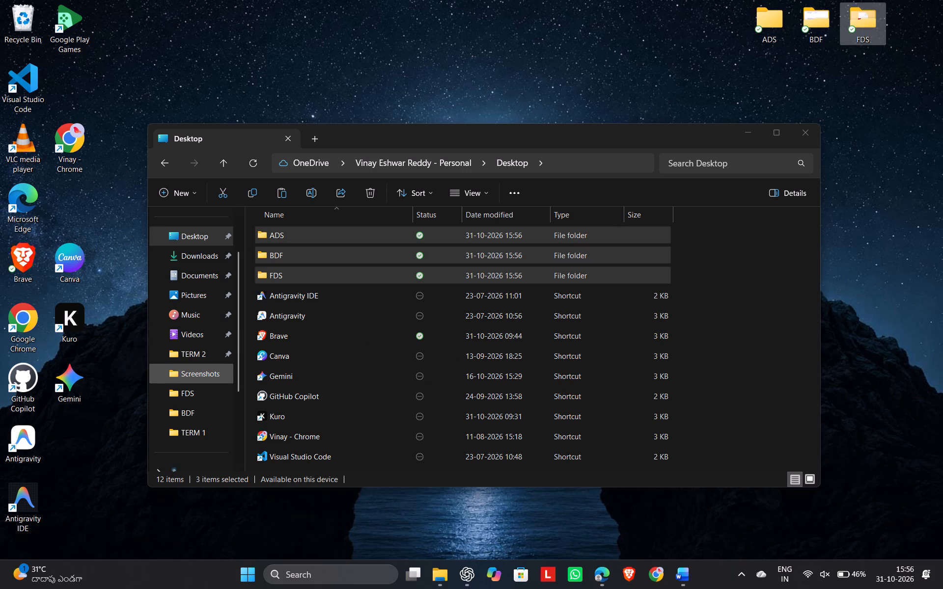
# Move the ADS LAB REPORT 1 document from the TERM 1 folder into the desktop's ADS folder.
pyautogui.click(191, 423)
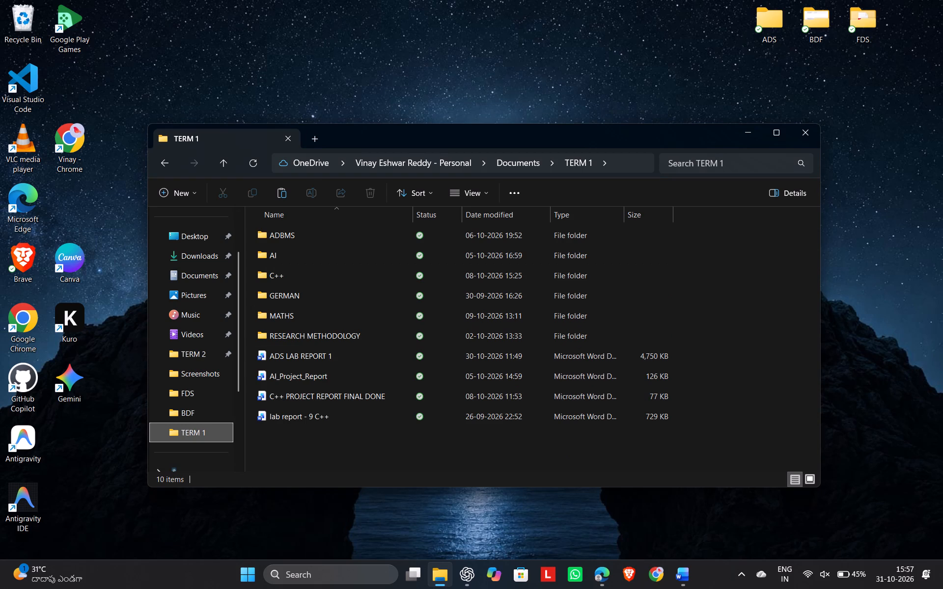
pyautogui.click(197, 283)
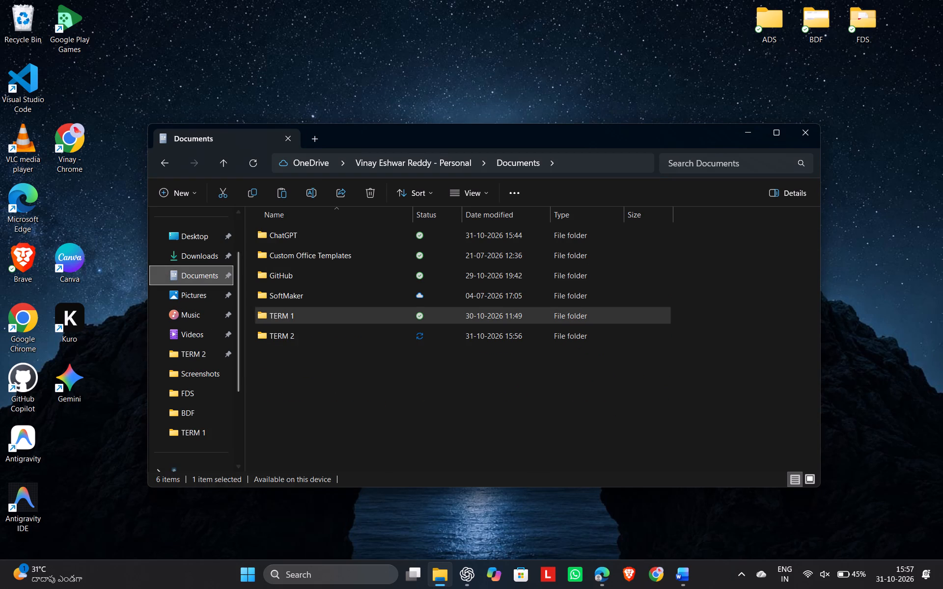
pyautogui.doubleClick(282, 314)
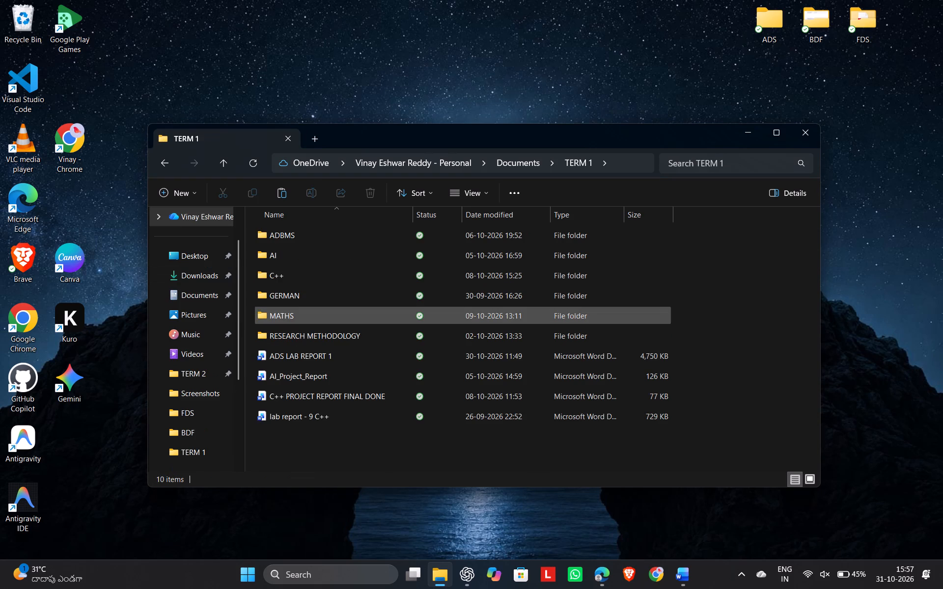
pyautogui.click(290, 350)
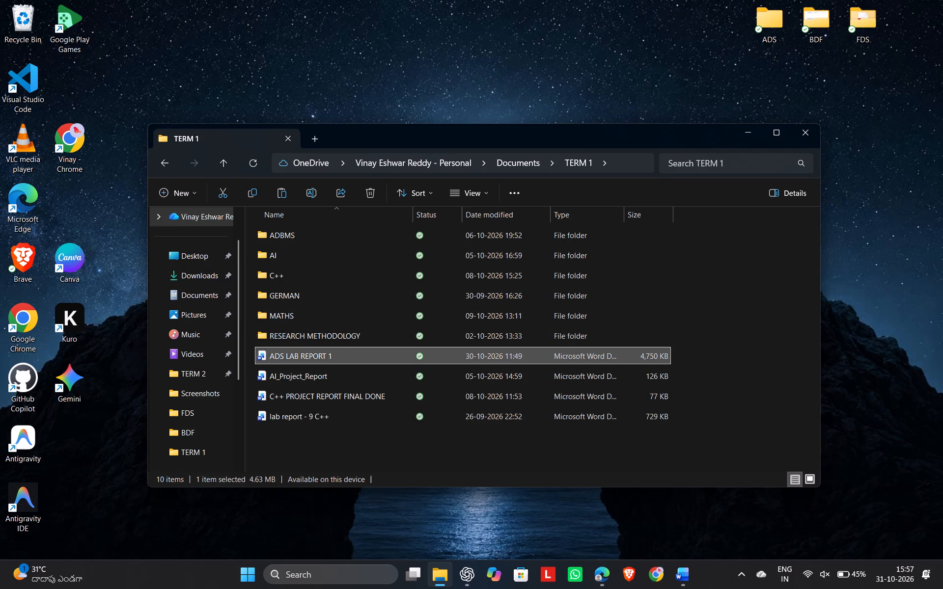
pyautogui.hotkey('ctrl', 'x')
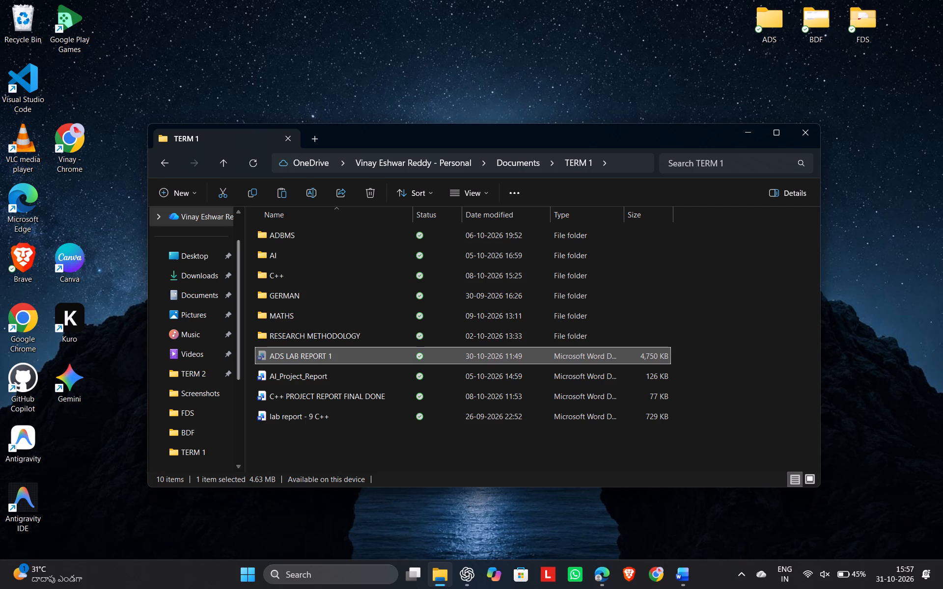
pyautogui.doubleClick(774, 32)
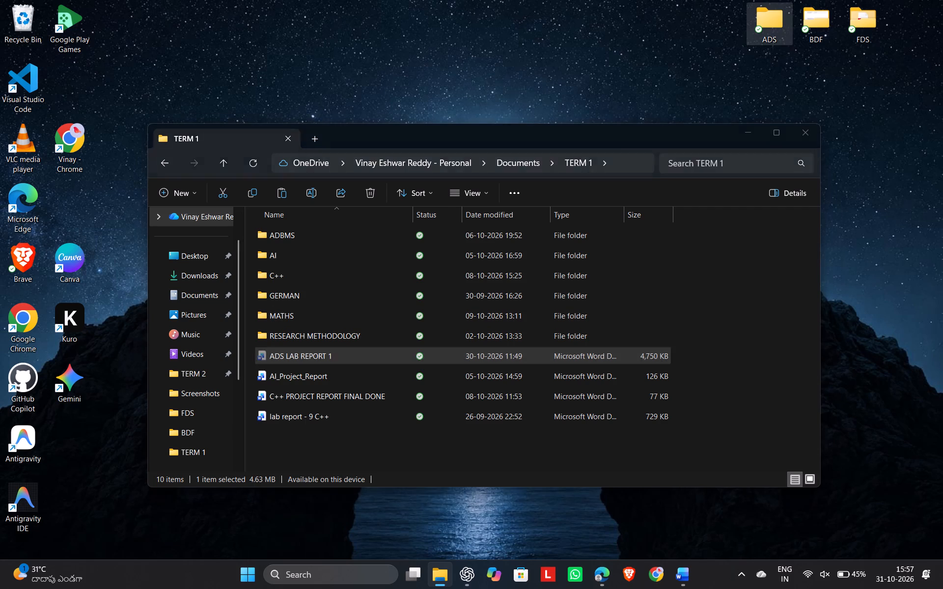
pyautogui.hotkey('ctrl', 'v')
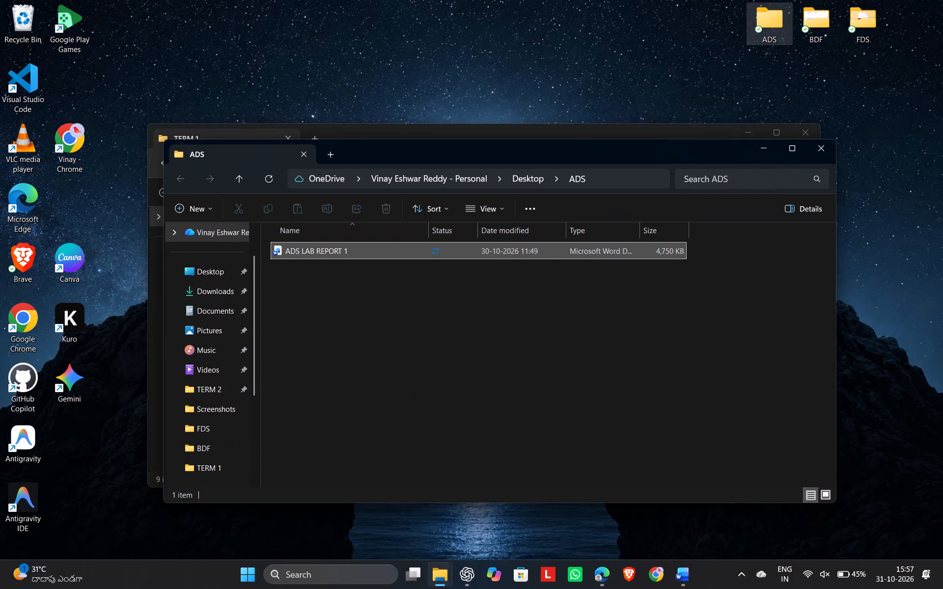
# Open ADS LAB REPORT 1 in Word and add the heading "1.MOST FREQUENT ELEMENT" above the first coding-practice screenshot.
pyautogui.doubleClick(431, 255)
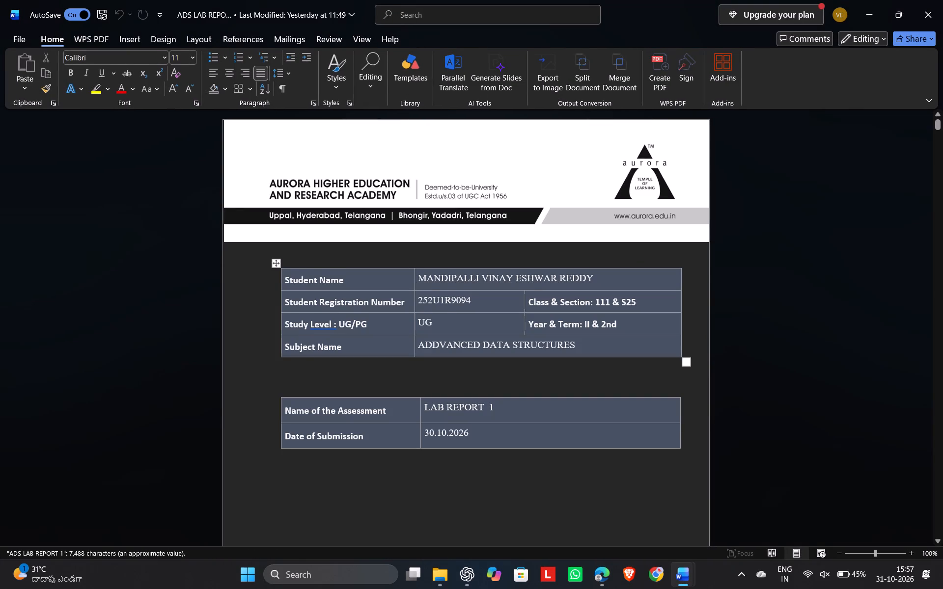
pyautogui.scroll(-4, 461, 332)
pyautogui.scroll(1, 461, 332)
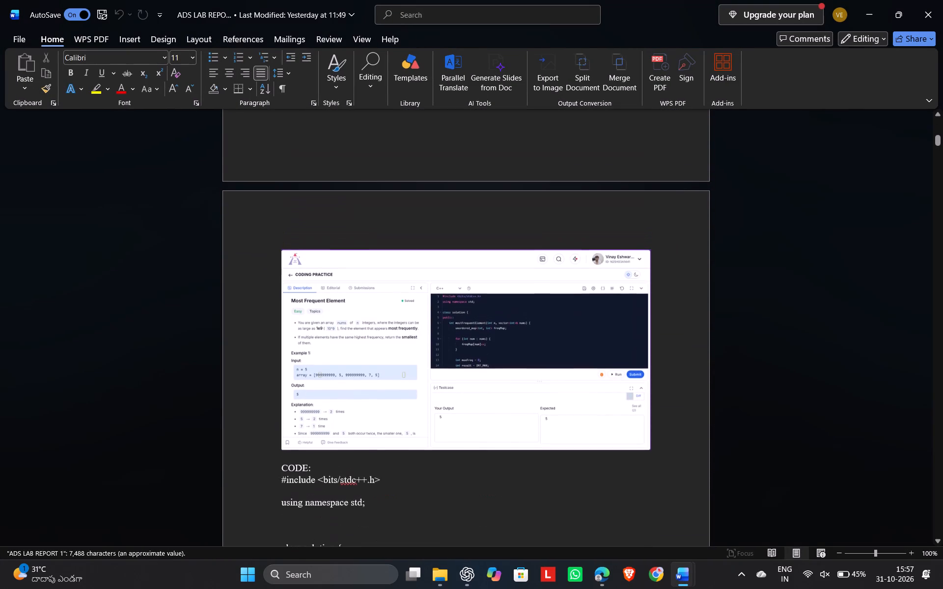
pyautogui.click(333, 223)
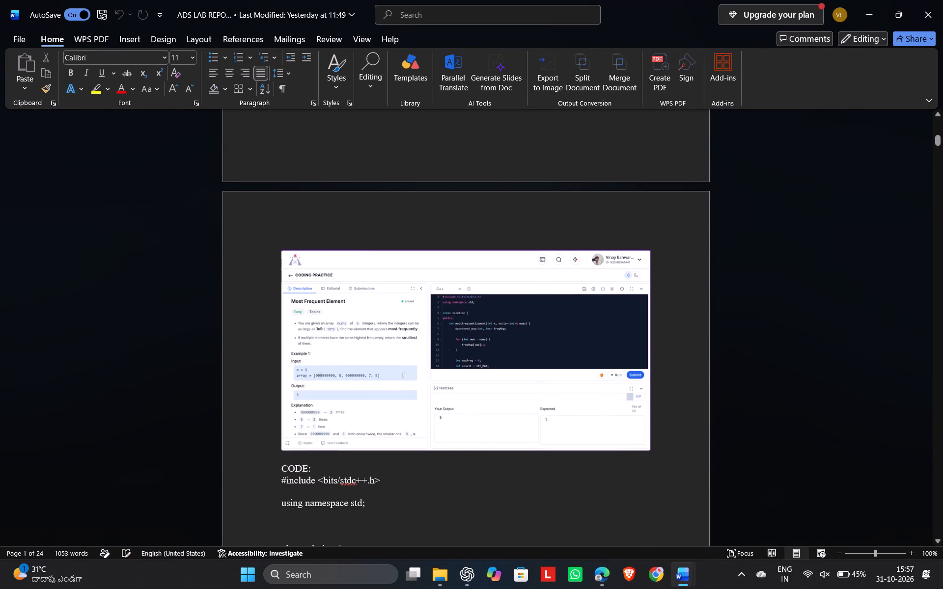
pyautogui.click(291, 231)
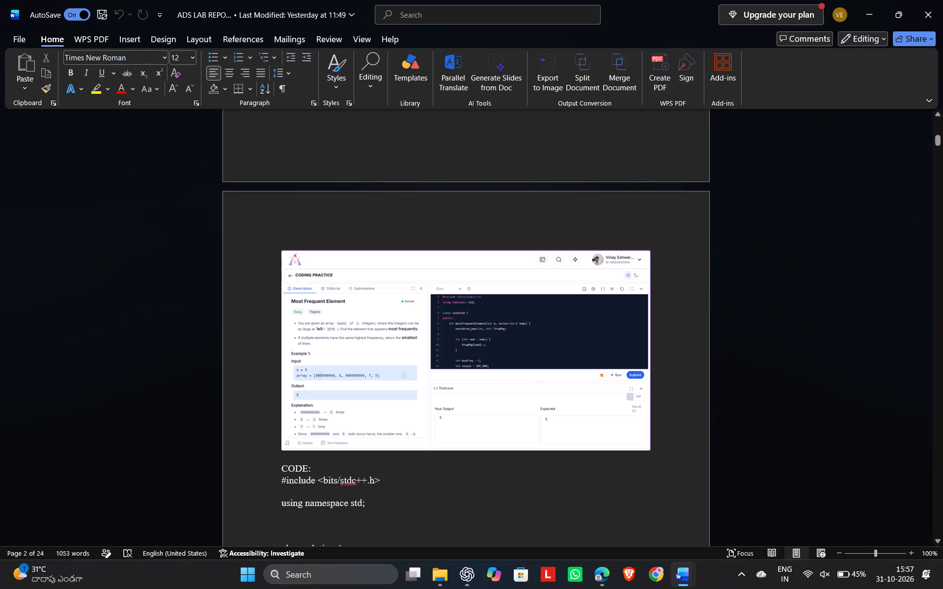
pyautogui.click(302, 122)
pyautogui.press('Return')
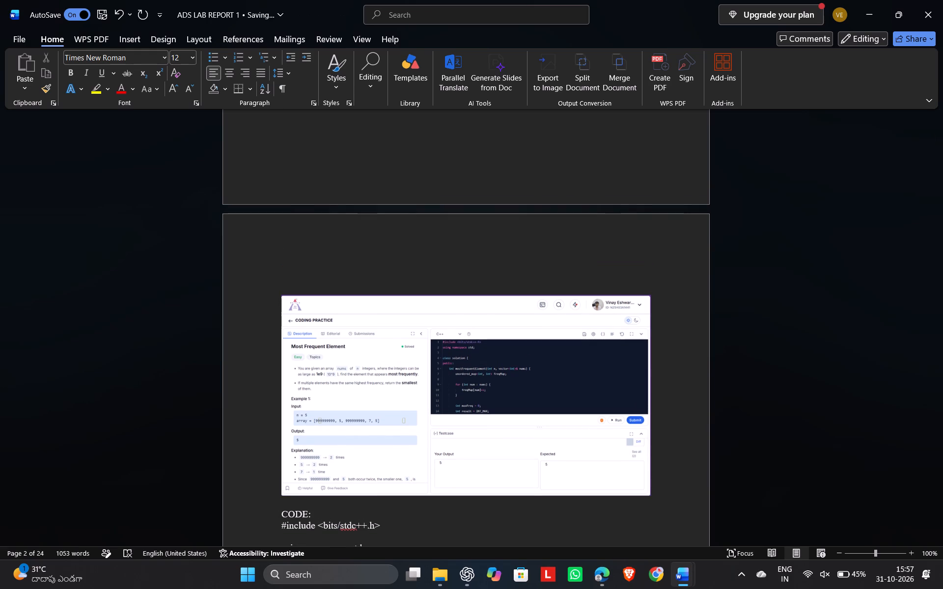
pyautogui.write('1.')
pyautogui.write('MOST FREQUENT')
pyautogui.press('space')
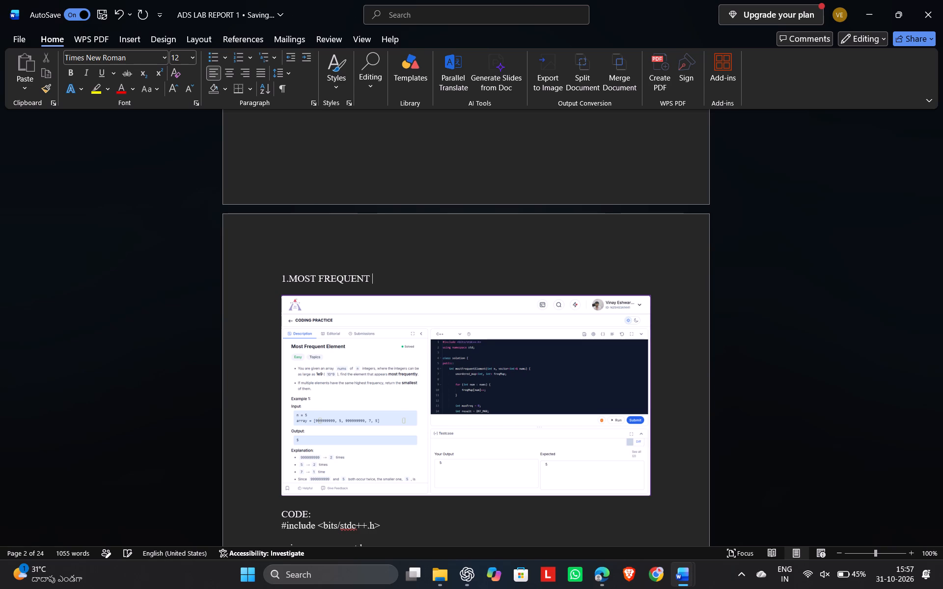
pyautogui.write('ELEMENT')
# Add blank lines after the first question's code and enter the heading "2.HAIR PAIR CHECK" above the Half Pair Check screenshot on the following page.
pyautogui.scroll(-2, 423, 251)
pyautogui.scroll(1, 423, 251)
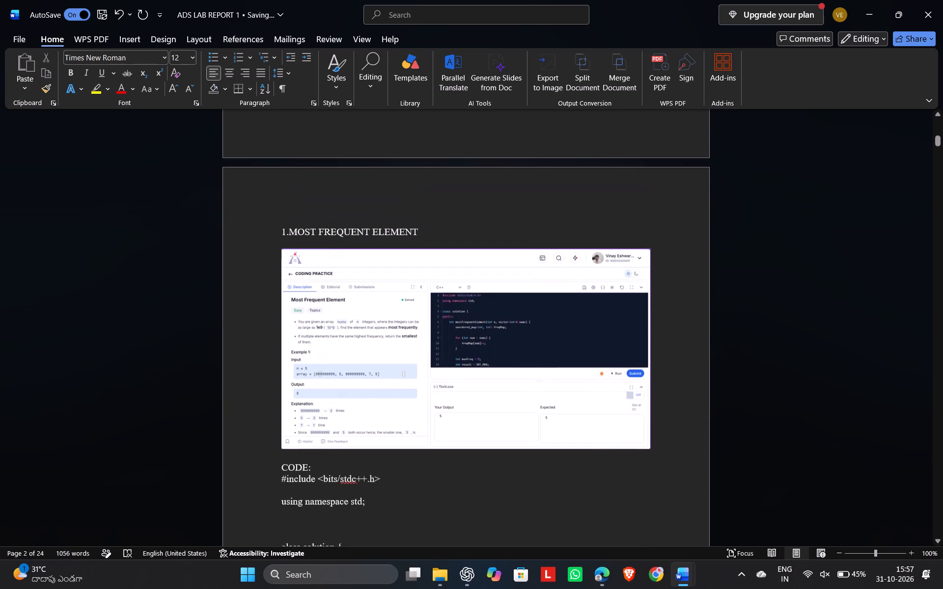
pyautogui.scroll(-5, 423, 251)
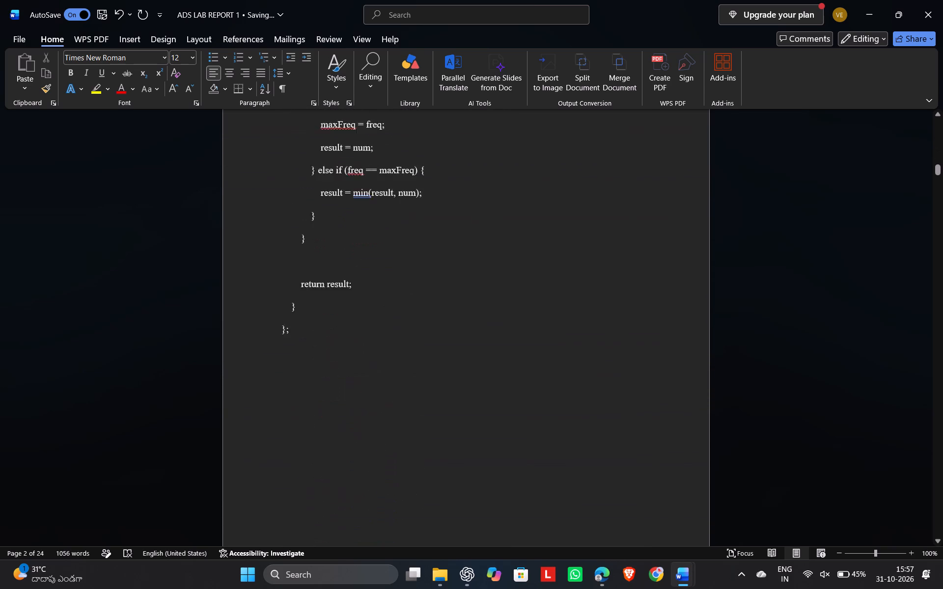
pyautogui.scroll(-3, 423, 251)
pyautogui.scroll(1, 423, 251)
pyautogui.click(388, 214)
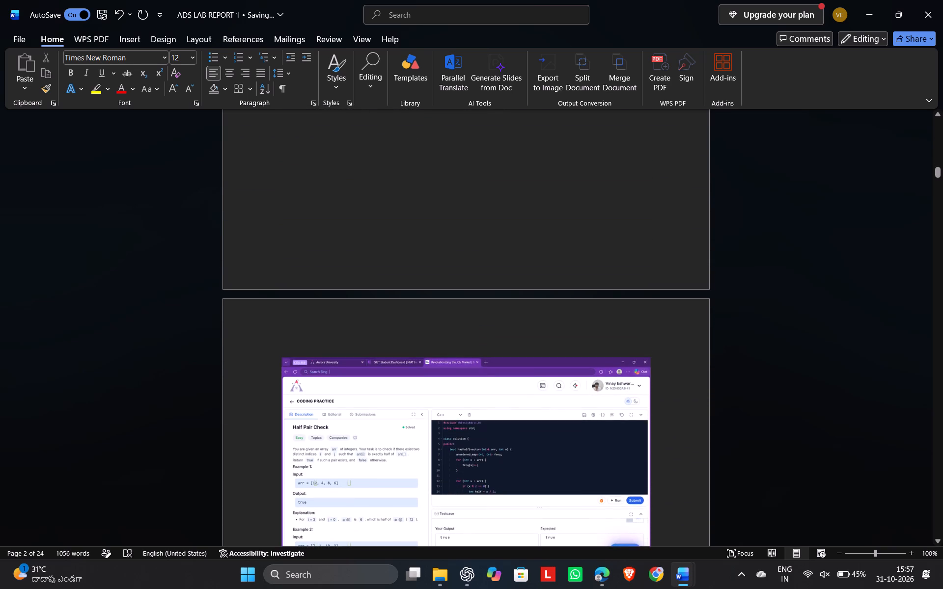
pyautogui.press('Return')
pyautogui.press('Return')
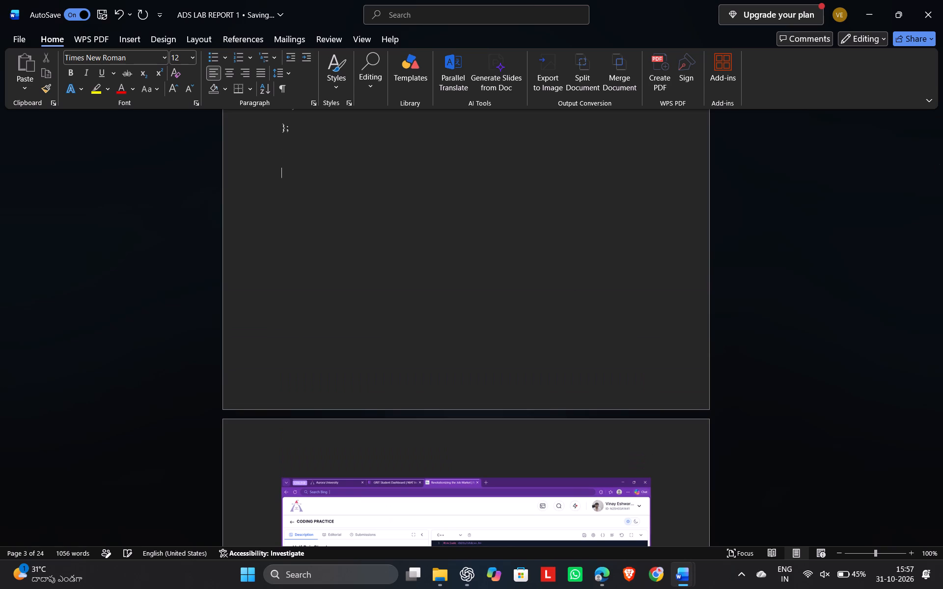
pyautogui.press('Return')
pyautogui.press('Return')
pyautogui.press('Return')
pyautogui.press('Return')
pyautogui.scroll(-1, 388, 214)
pyautogui.press('Return')
pyautogui.press('Return')
pyautogui.press('Return')
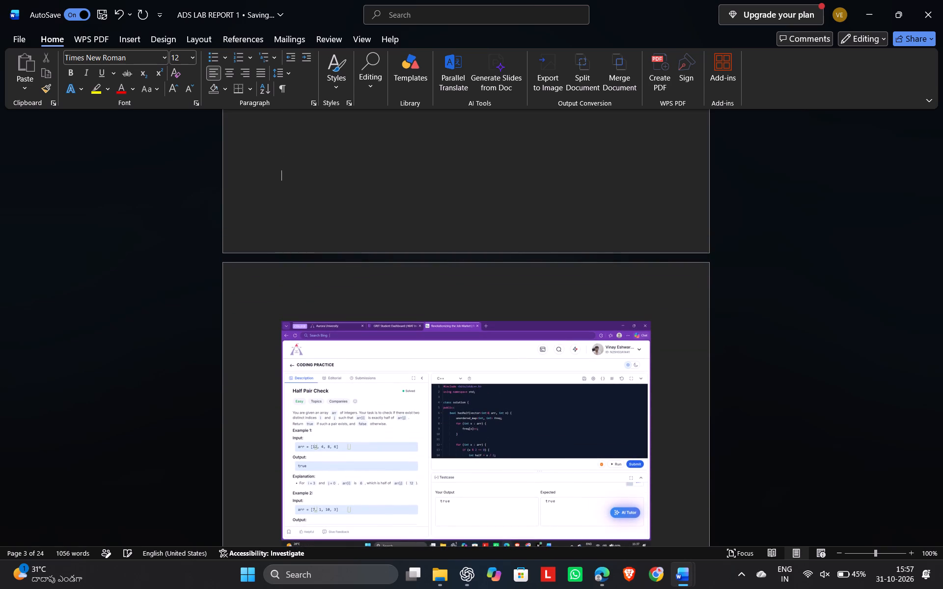
pyautogui.press('Return')
pyautogui.scroll(-1, 388, 214)
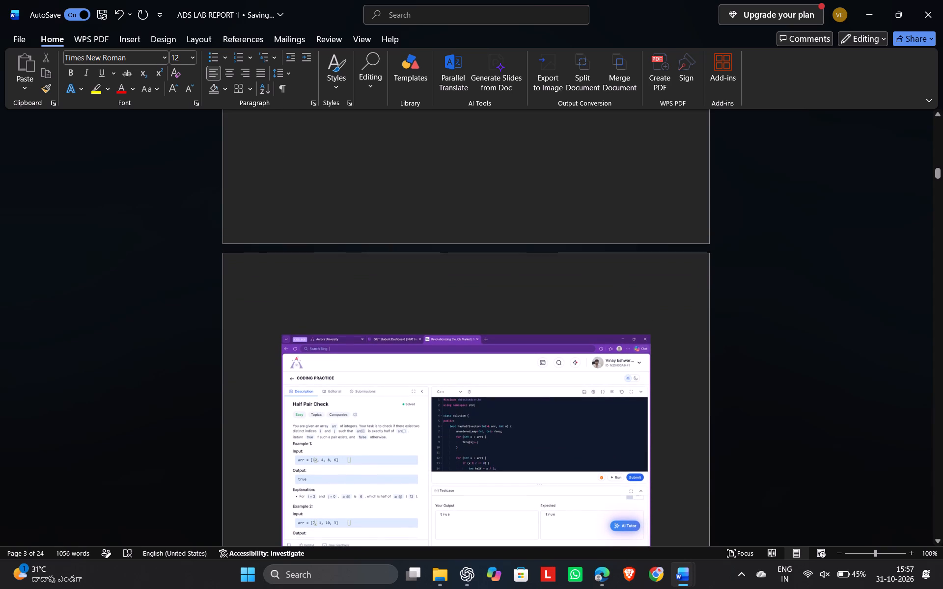
pyautogui.write('2.HAIR PAIR CHECK')
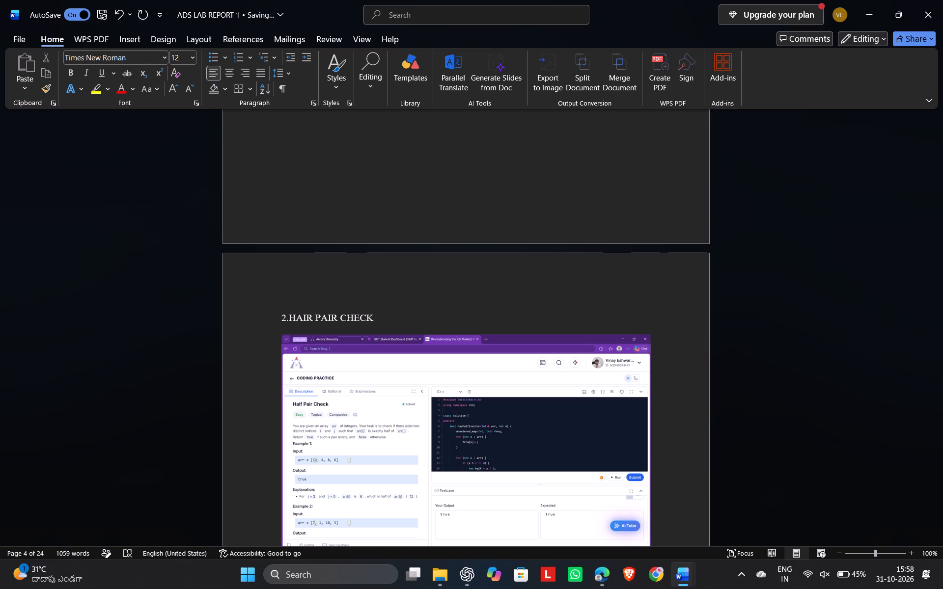
# Add the heading "3.PREFIX SUM ARRAY" on a new line between the second question's code and the Prefix Sum Array screenshot.
pyautogui.scroll(-6, 464, 241)
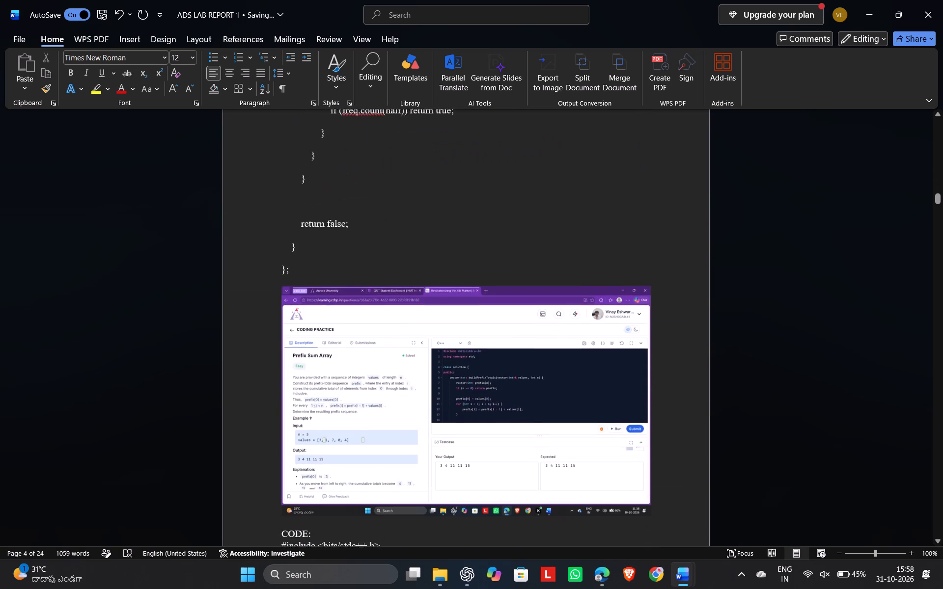
pyautogui.click(322, 241)
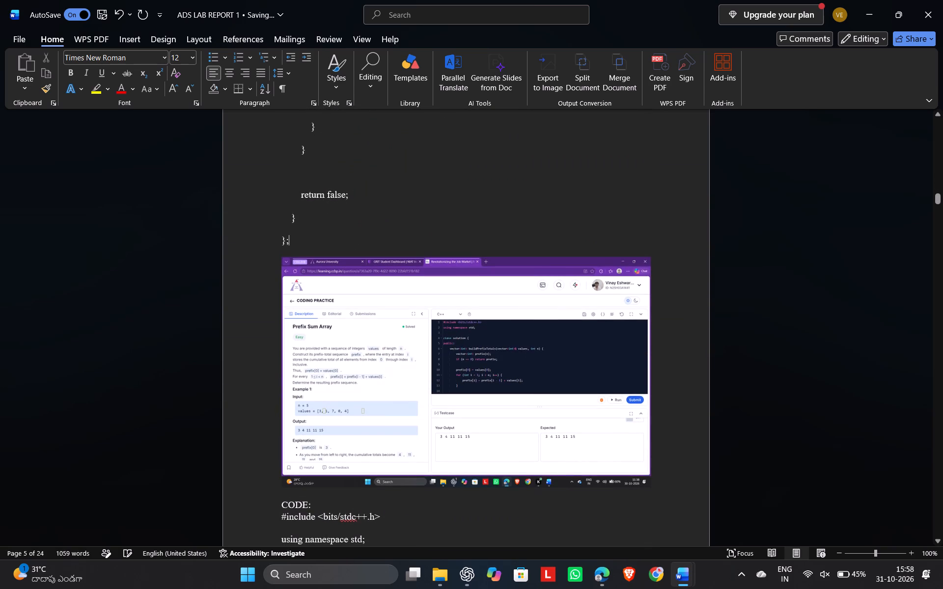
pyautogui.press('Return')
pyautogui.write('3.')
pyautogui.write('PREFIX SII')
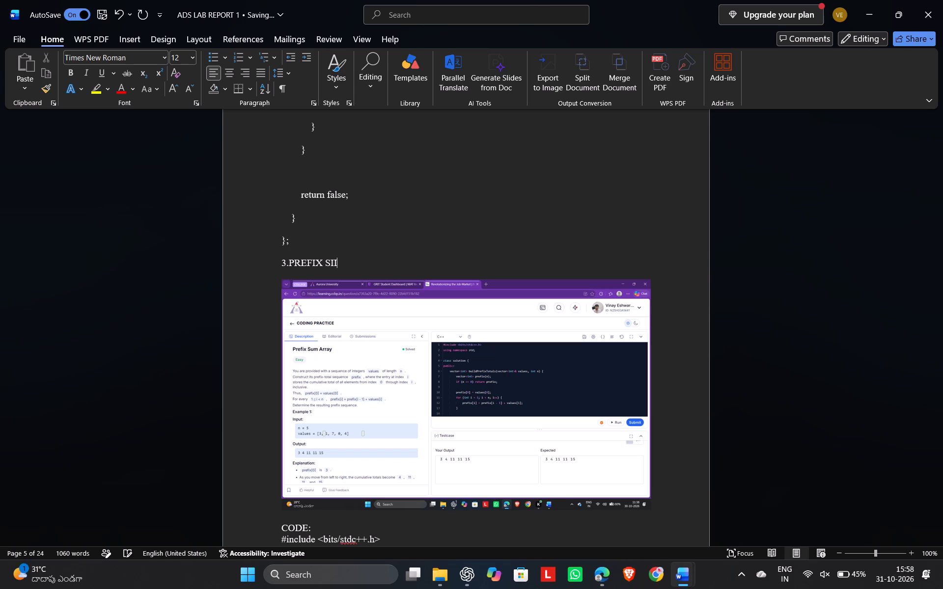
pyautogui.press('BackSpace')
pyautogui.write('UM')
pyautogui.press('BackSpace')
pyautogui.press('BackSpace')
pyautogui.press('BackSpace')
pyautogui.write('UM')
pyautogui.press('space')
pyautogui.write('ARRAY')
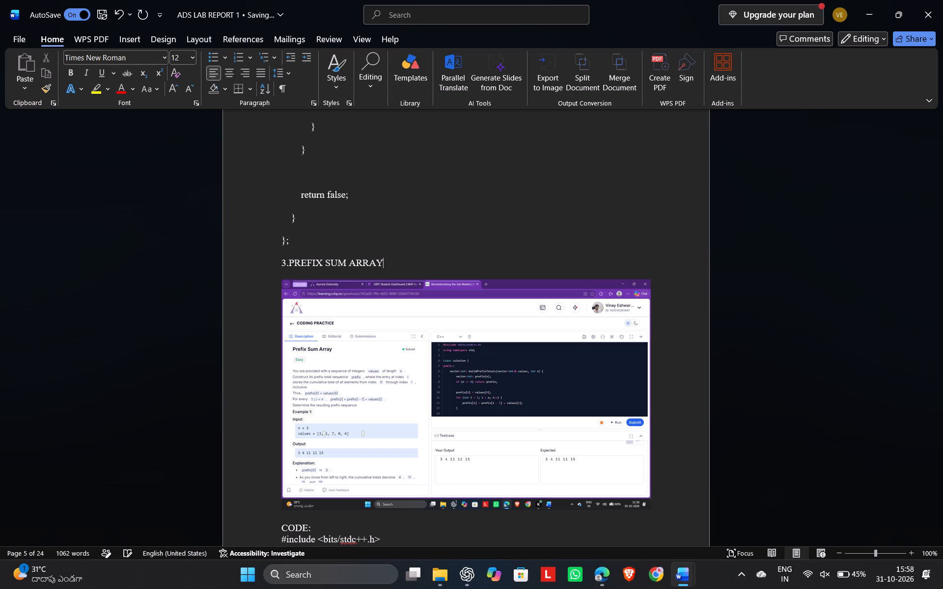
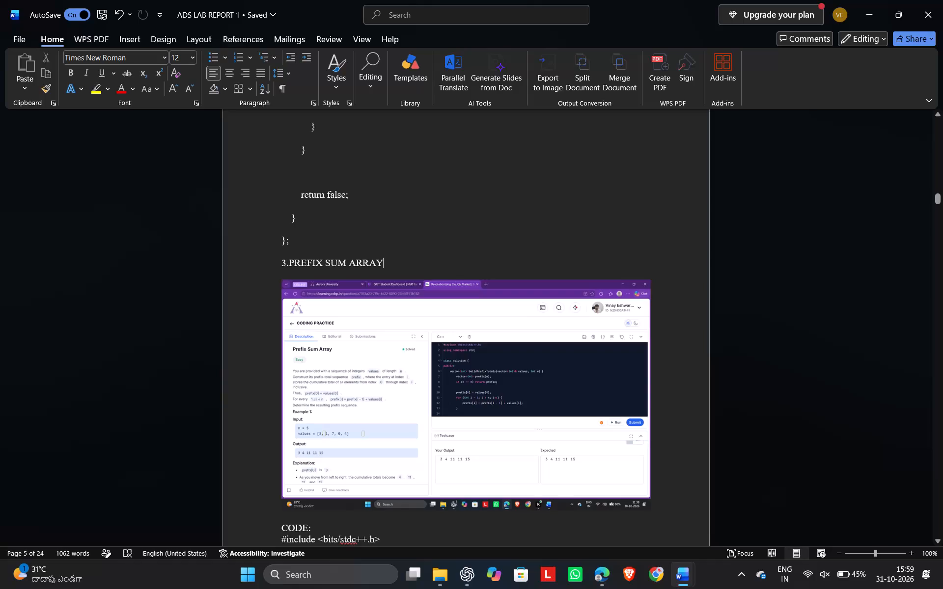
# Insert a blank line between the second question's code and the "3.PREFIX SUM ARRAY" heading.
pyautogui.scroll(-1, 438, 296)
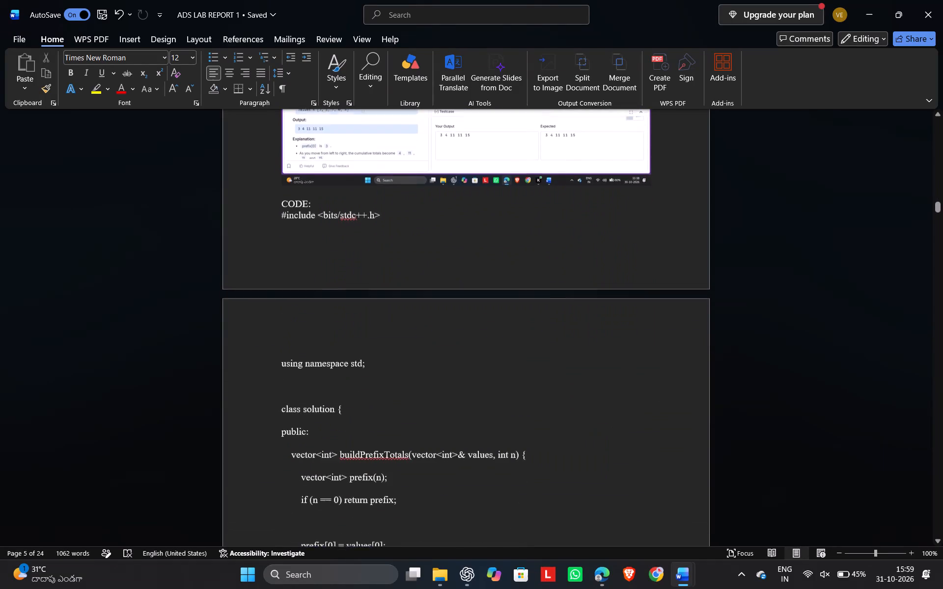
pyautogui.scroll(1, 438, 296)
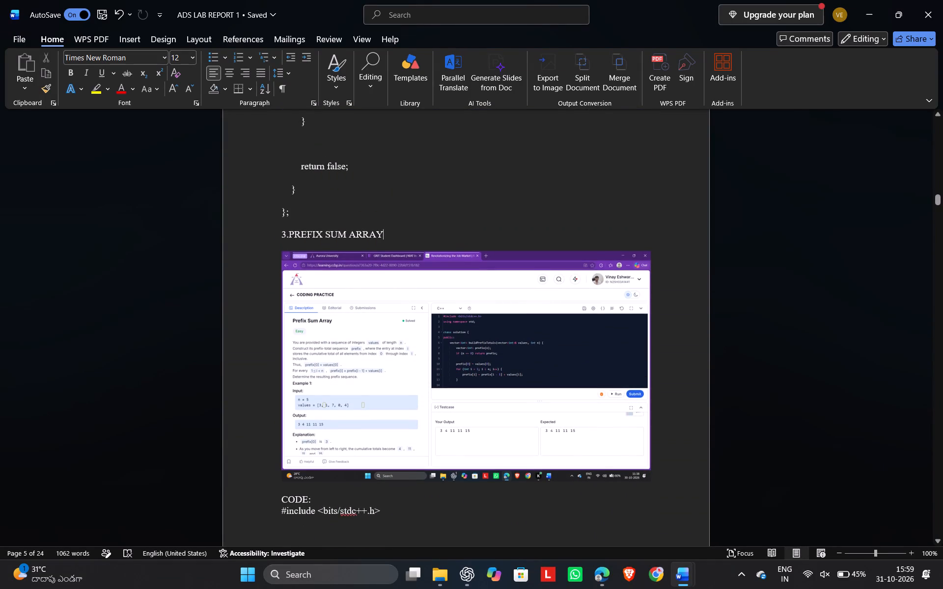
pyautogui.click(326, 218)
pyautogui.press('Return')
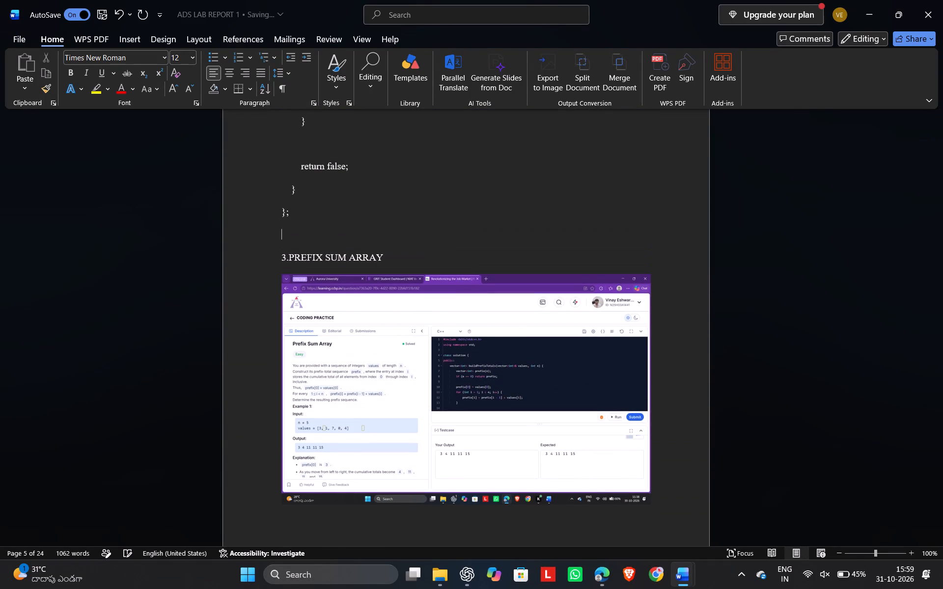
# Add blank lines after the Prefix Sum Array code and enter the heading "4.BOOK TITLE PREFIXES" above the screenshot on the following page.
pyautogui.scroll(-1, 326, 218)
pyautogui.scroll(-1, 428, 334)
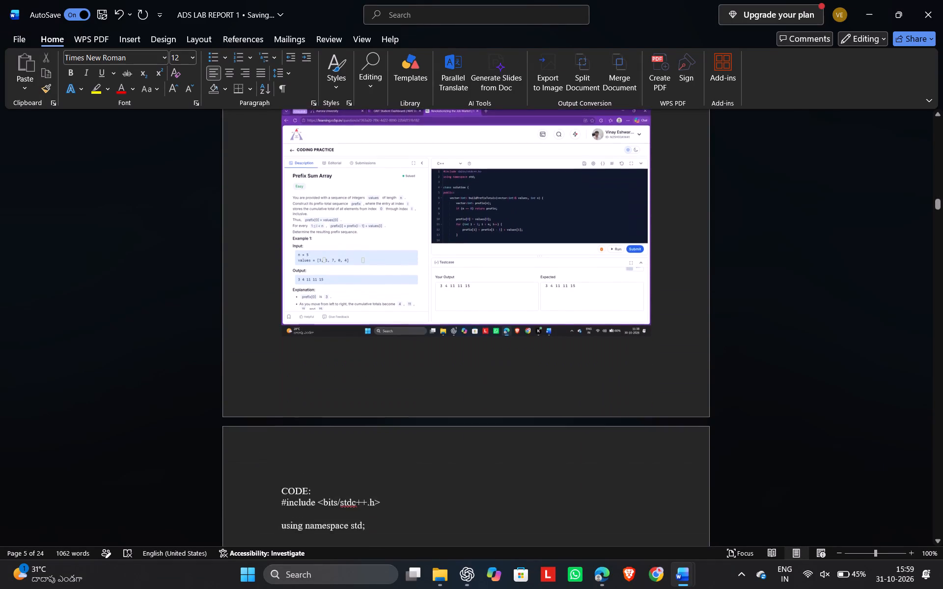
pyautogui.scroll(-3, 428, 334)
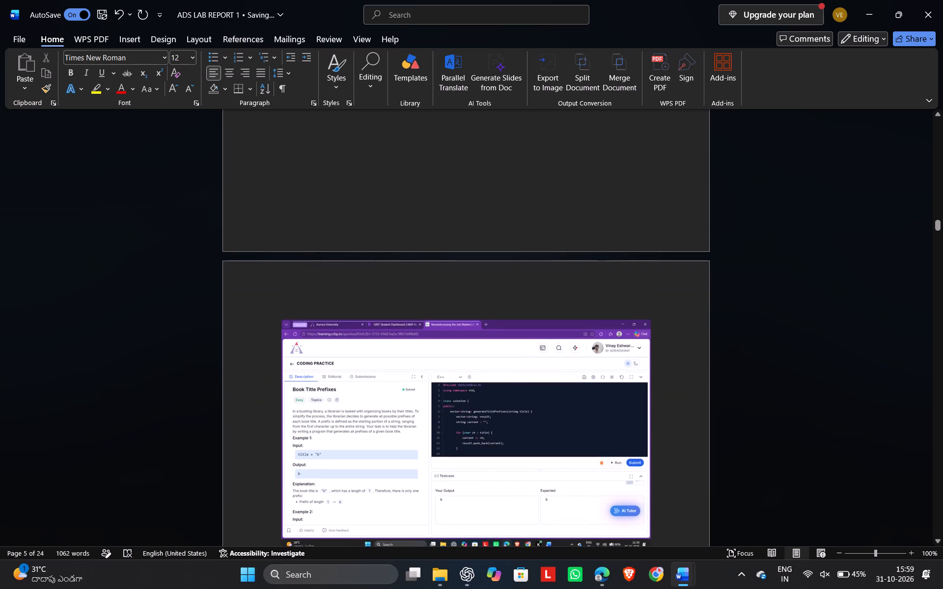
pyautogui.click(305, 302)
pyautogui.click(334, 210)
pyautogui.press('Return')
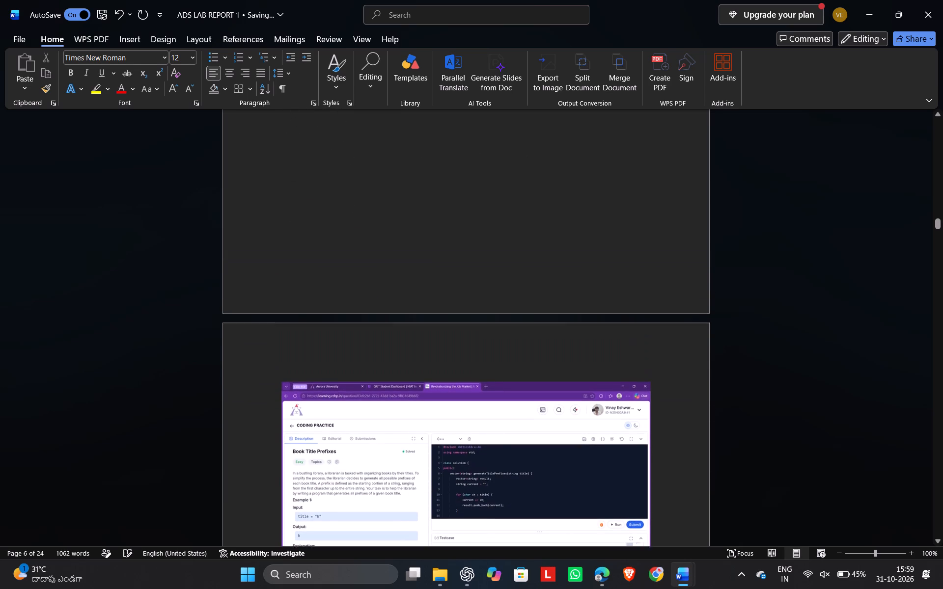
pyautogui.press('Return')
pyautogui.press('Return')
pyautogui.press('Return')
pyautogui.press('Return')
pyautogui.press('Return')
pyautogui.press('Return')
pyautogui.press('Return')
pyautogui.press('Return')
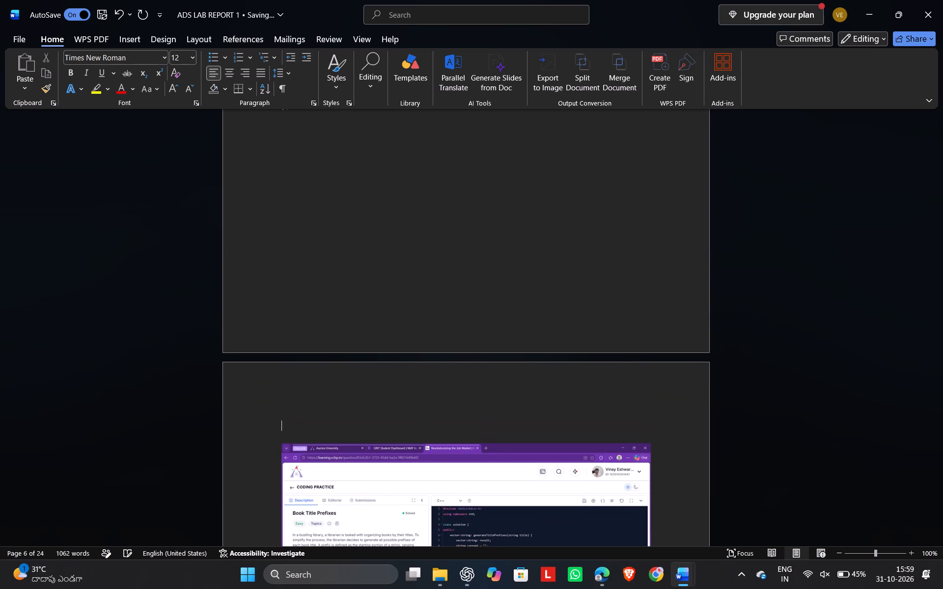
pyautogui.write('4.')
pyautogui.write('BOOK TITL')
pyautogui.write('E PREFIXES')
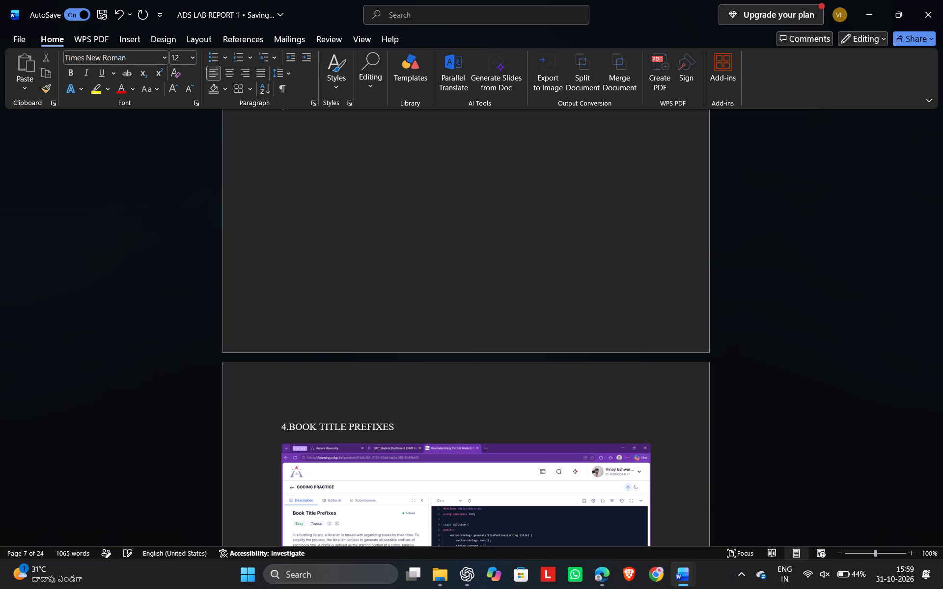
# Add the heading "5.SCORECARD AFTER EACH ROUND" on a new line between the fourth question's code and the Scoreboard After Each Round screenshot.
pyautogui.scroll(-2, 452, 220)
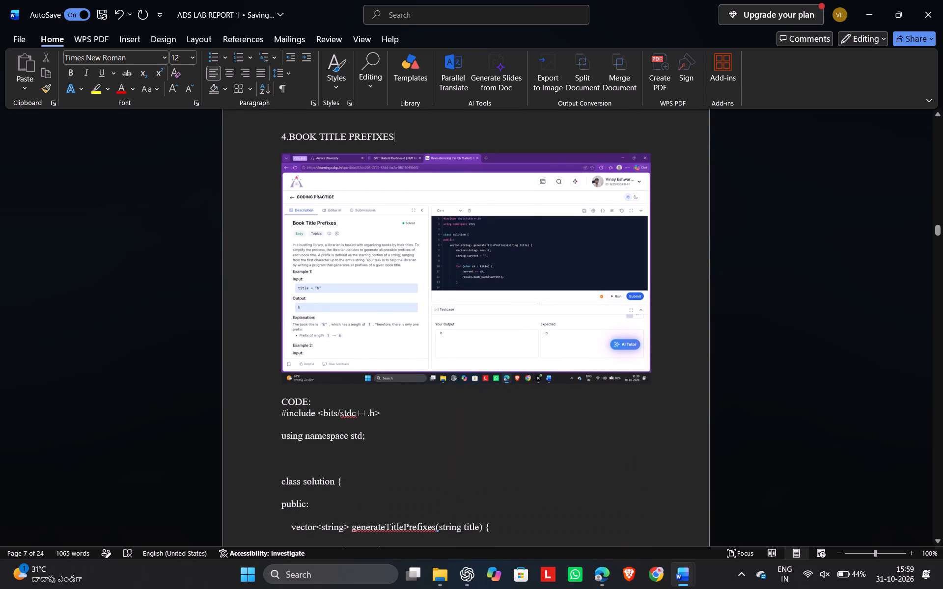
pyautogui.scroll(-2, 452, 220)
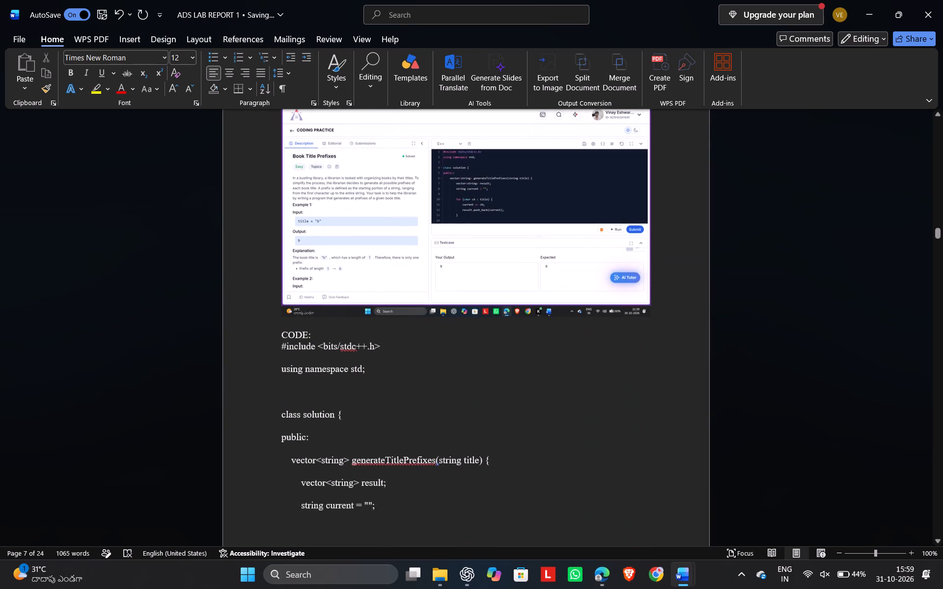
pyautogui.scroll(-3, 452, 220)
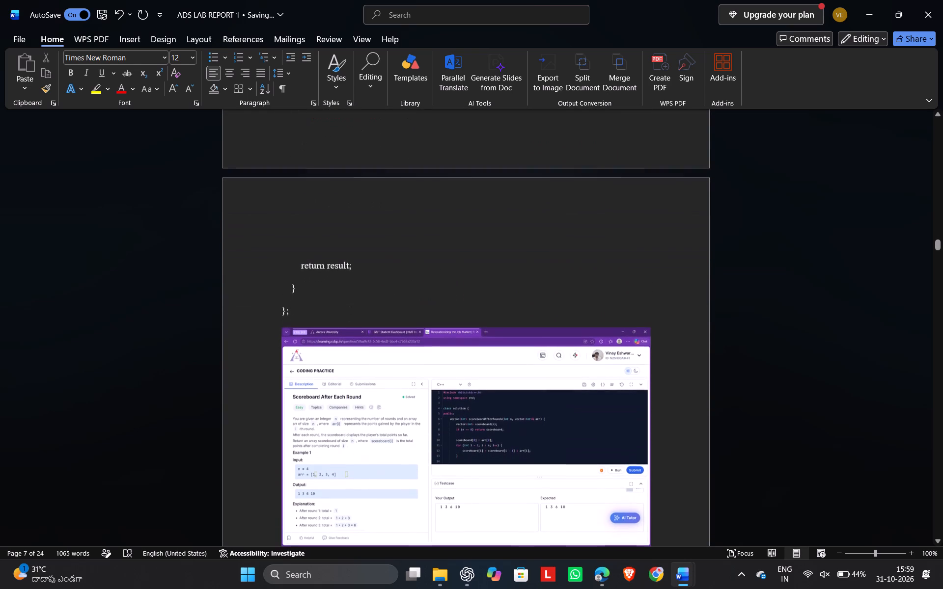
pyautogui.scroll(2, 313, 305)
pyautogui.scroll(-2, 313, 305)
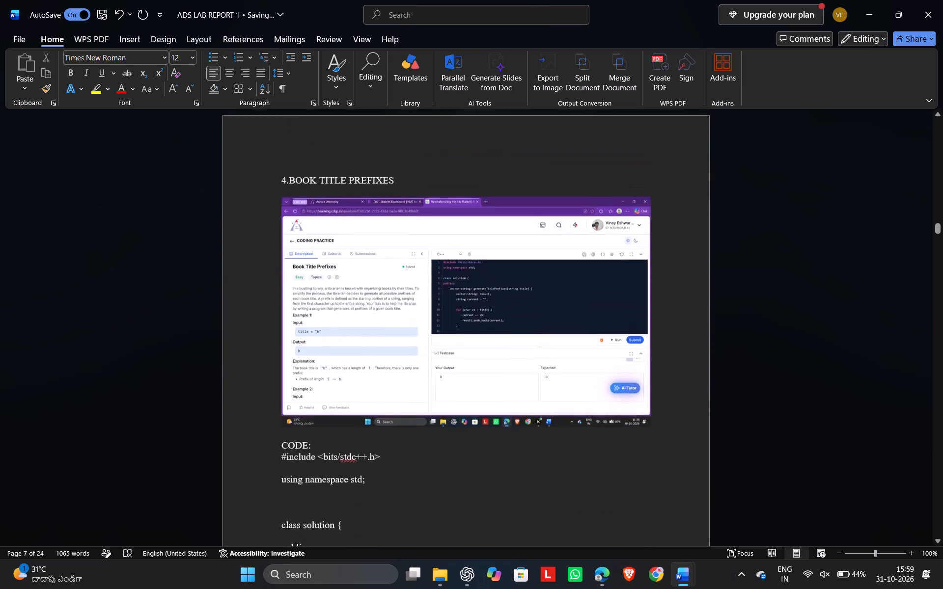
pyautogui.scroll(-4, 313, 305)
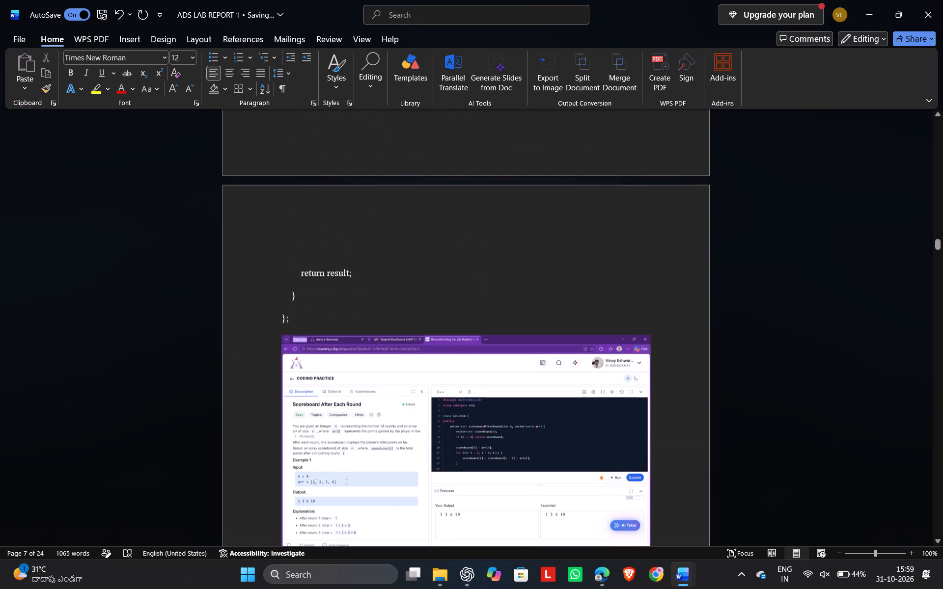
pyautogui.click(301, 312)
pyautogui.press('Return')
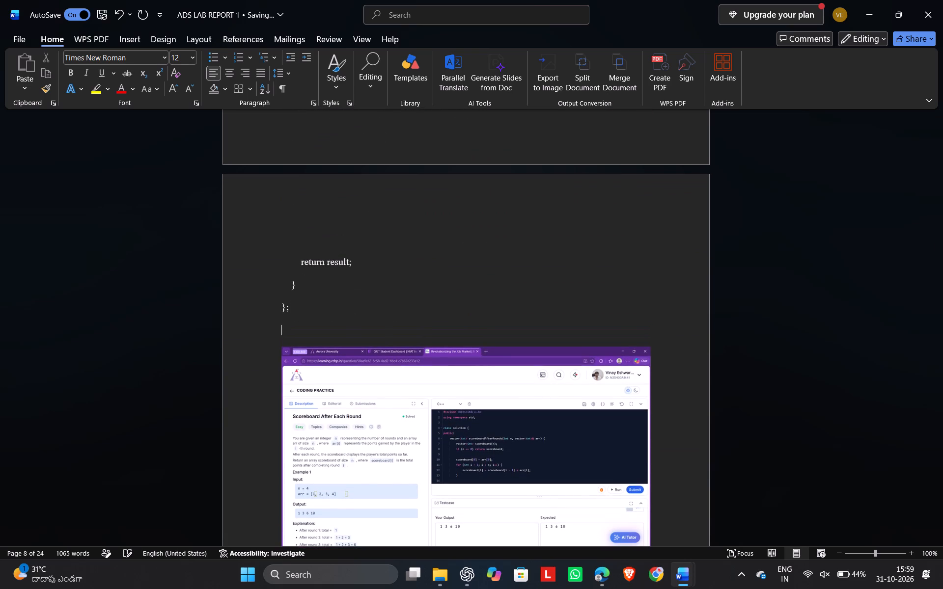
pyautogui.write('5.')
pyautogui.write('SCORECARD AFTER EACH ROUND')
# Add the heading "6.MAXIMUM SUM AFTER ONE SKIP" on a new line between the fifth question's code and the Maximum Sum After One Skip screenshot.
pyautogui.scroll(-2, 382, 340)
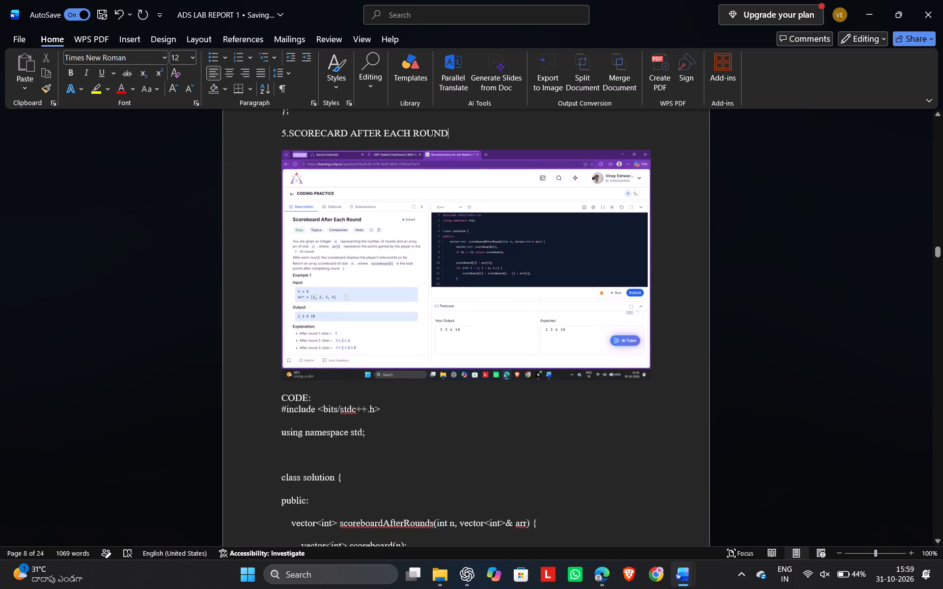
pyautogui.scroll(-5, 382, 340)
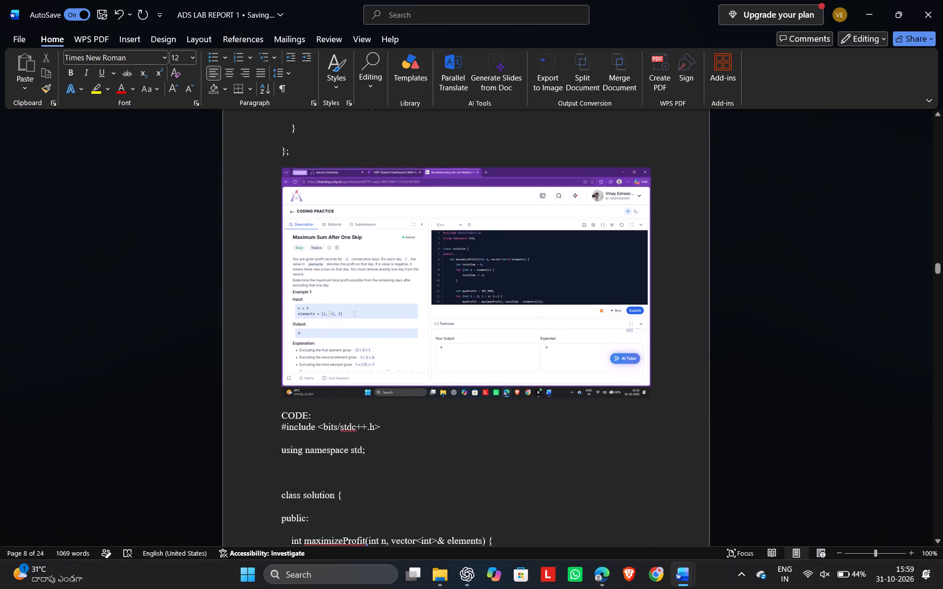
pyautogui.click(312, 154)
pyautogui.press('Return')
pyautogui.write('6.')
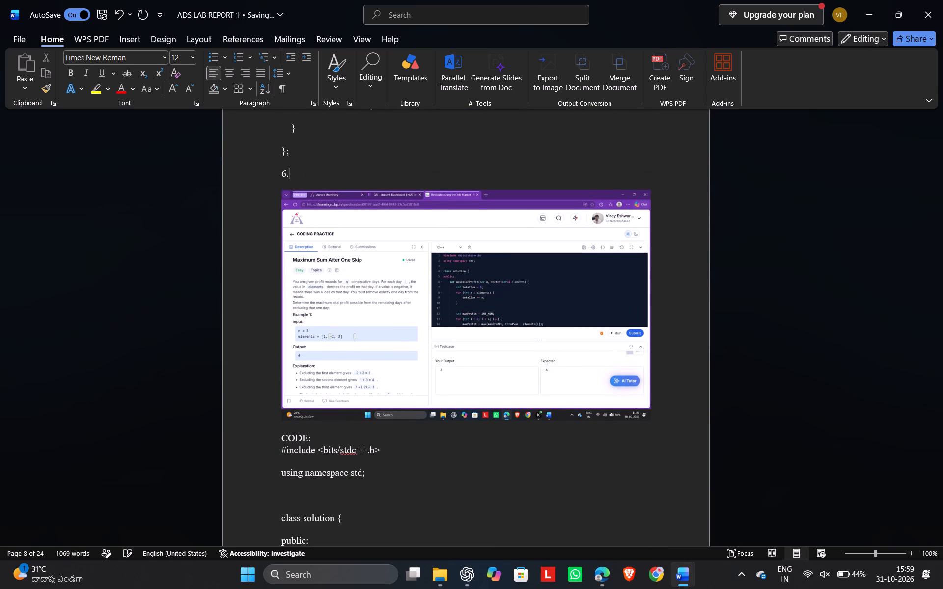
pyautogui.write('MAXIMUM')
pyautogui.press('space')
pyautogui.write('SUM')
pyautogui.press('space')
pyautogui.write('AFTER ONE SKIP')
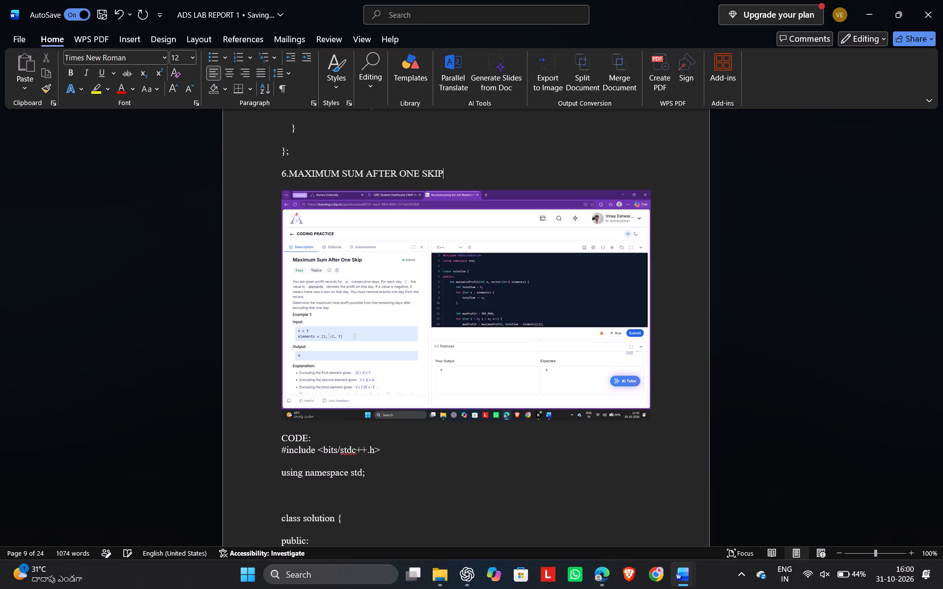
# Add two blank lines after the end of the Maximum Sum After One Skip code.
pyautogui.scroll(-4, 337, 237)
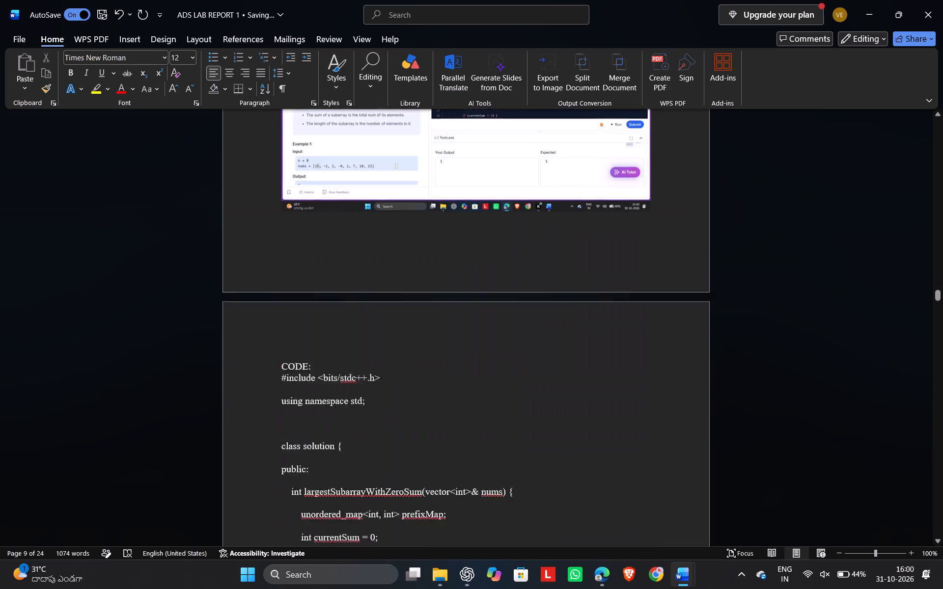
pyautogui.scroll(4, 337, 237)
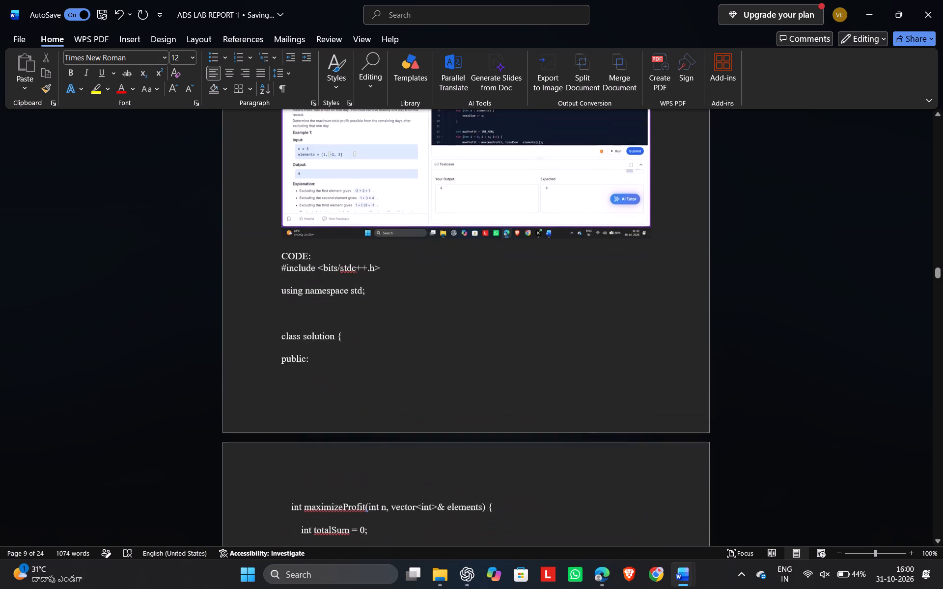
pyautogui.scroll(2, 337, 237)
pyautogui.scroll(-5, 337, 237)
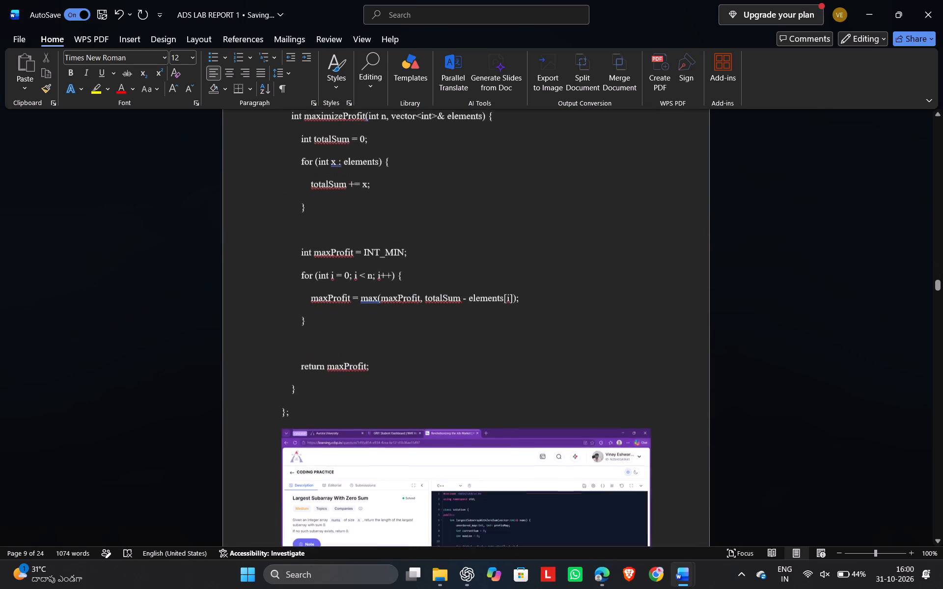
pyautogui.scroll(-1, 337, 237)
pyautogui.click(309, 236)
pyautogui.press('Return')
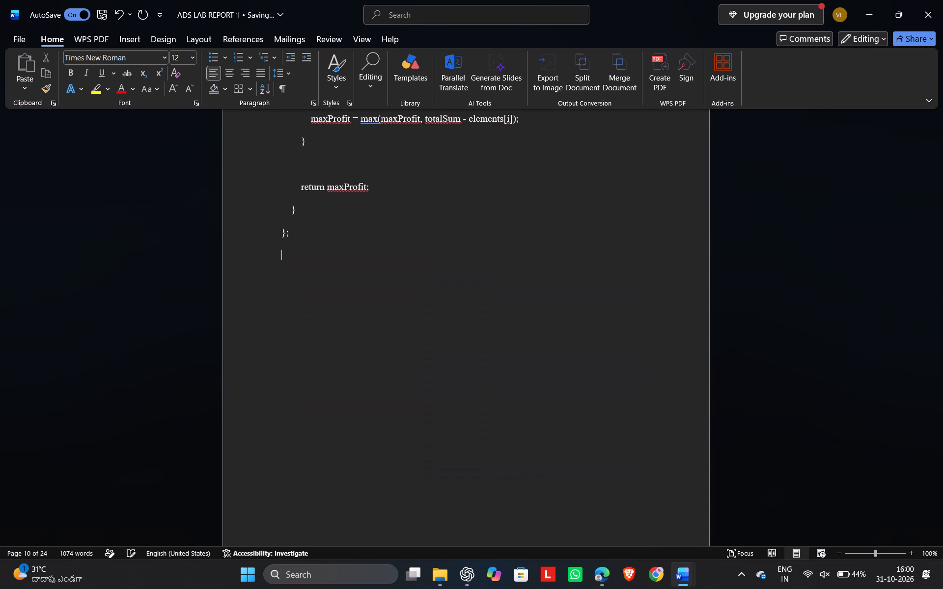
pyautogui.press('7')
pyautogui.press('BackSpace')
pyautogui.press('Return')
# Insert five blank lines between the fifth question's code and the "6.MAXIMUM SUM AFTER ONE SKIP" heading.
pyautogui.scroll(2, 309, 236)
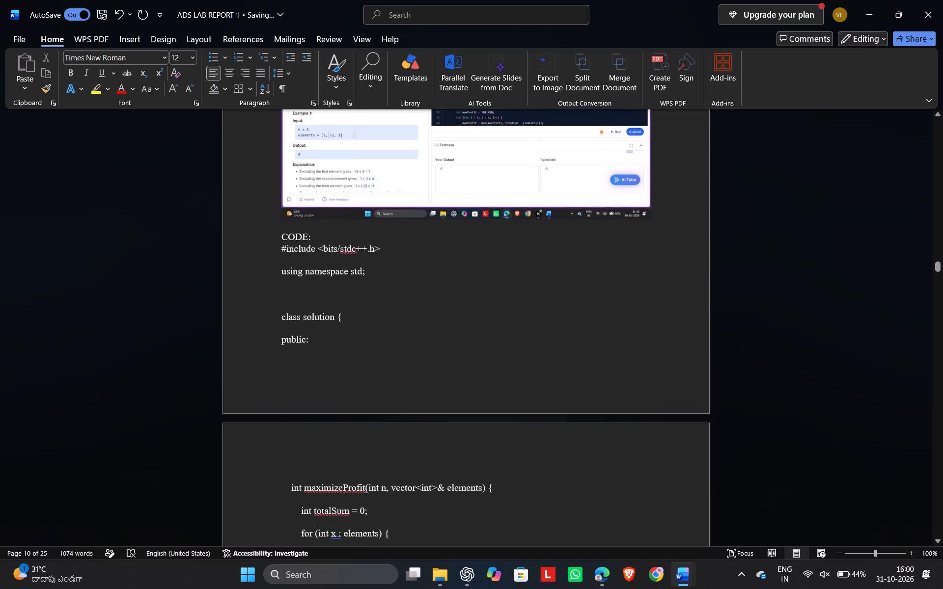
pyautogui.scroll(3, 309, 236)
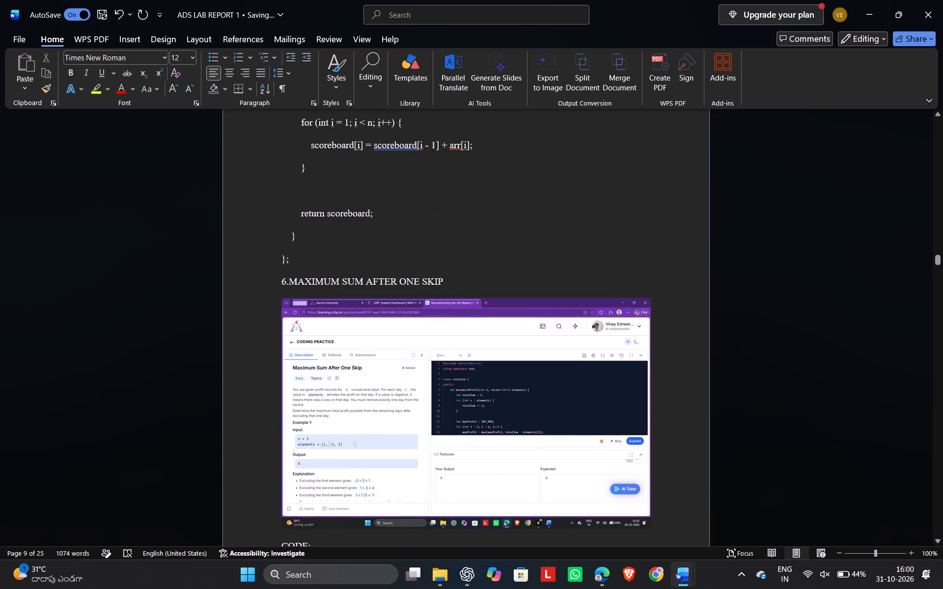
pyautogui.click(306, 260)
pyautogui.press('Return')
pyautogui.press('Return')
pyautogui.press('Return')
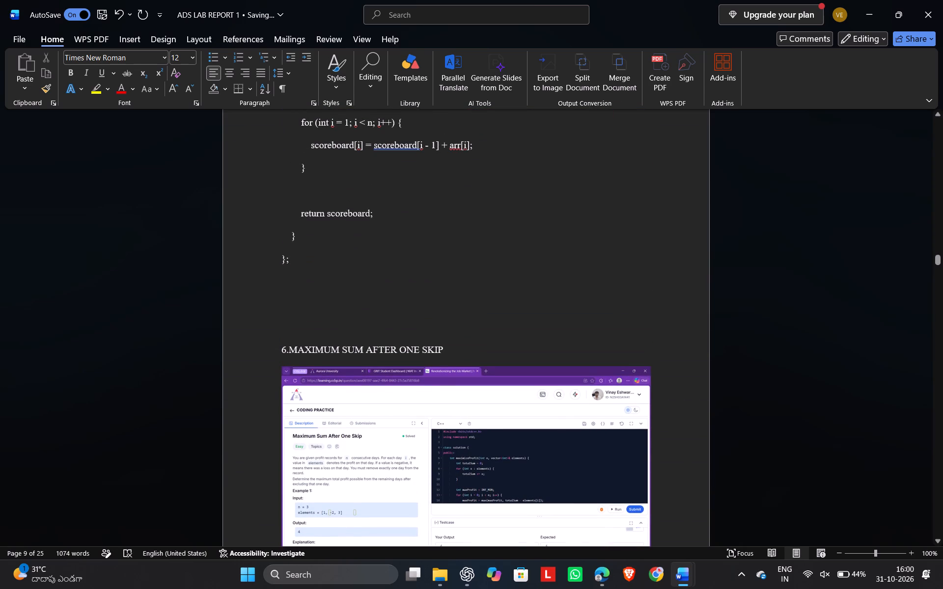
pyautogui.scroll(-1, 353, 264)
pyautogui.press('Return')
pyautogui.press('Return')
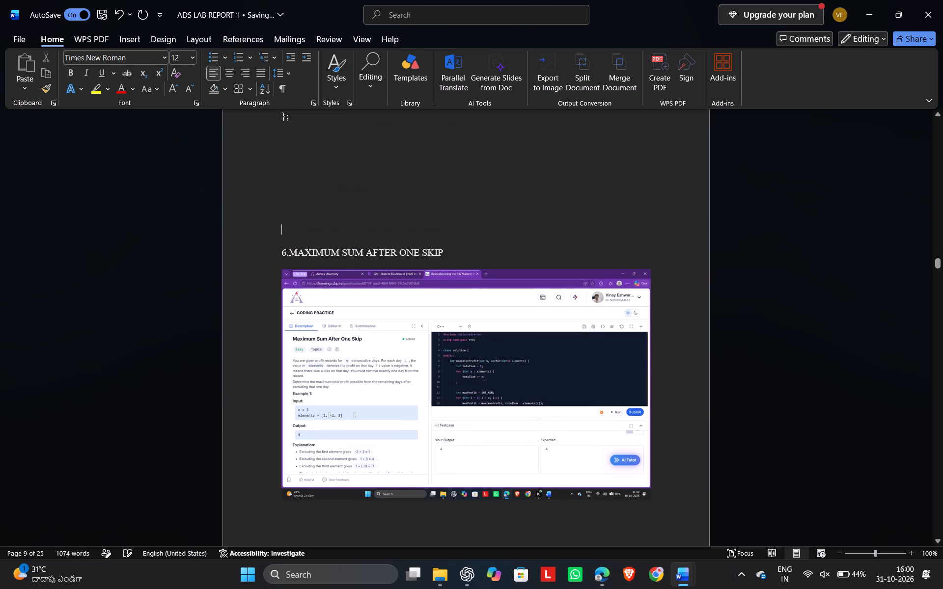
# Add more blank lines after the sixth question's code and enter the heading "7.LARGEST SUBARRAY WITH ZERO SUM" above the screenshot on the following page.
pyautogui.scroll(-5, 443, 341)
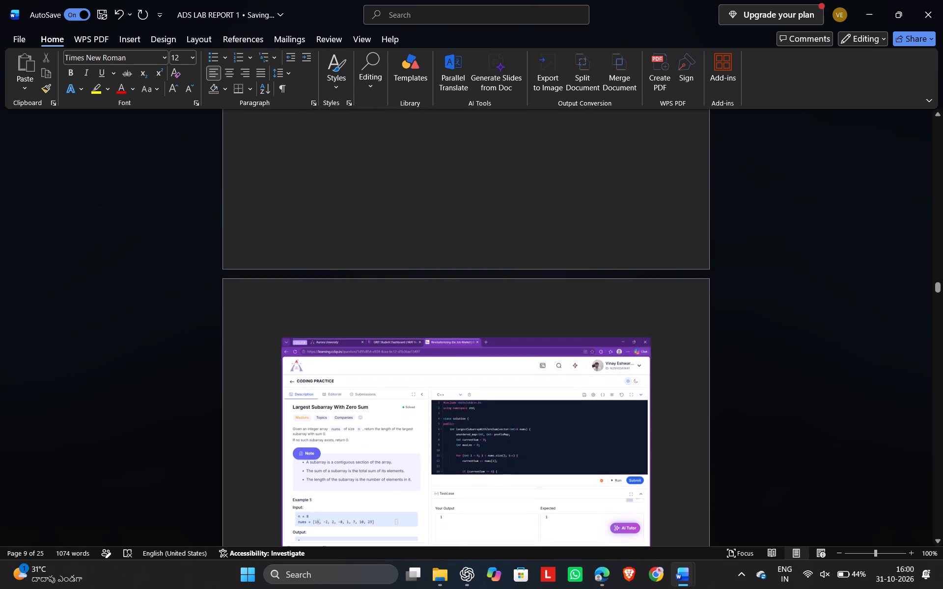
pyautogui.scroll(-1, 443, 341)
pyautogui.click(330, 153)
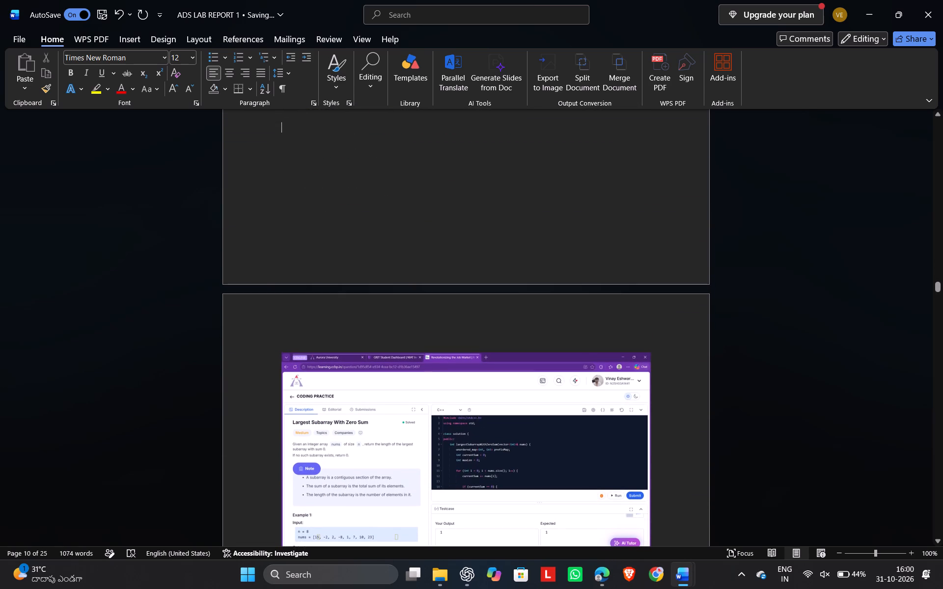
pyautogui.press('Return')
pyautogui.press('Return')
pyautogui.press('Return')
pyautogui.press('Return')
pyautogui.press('Return')
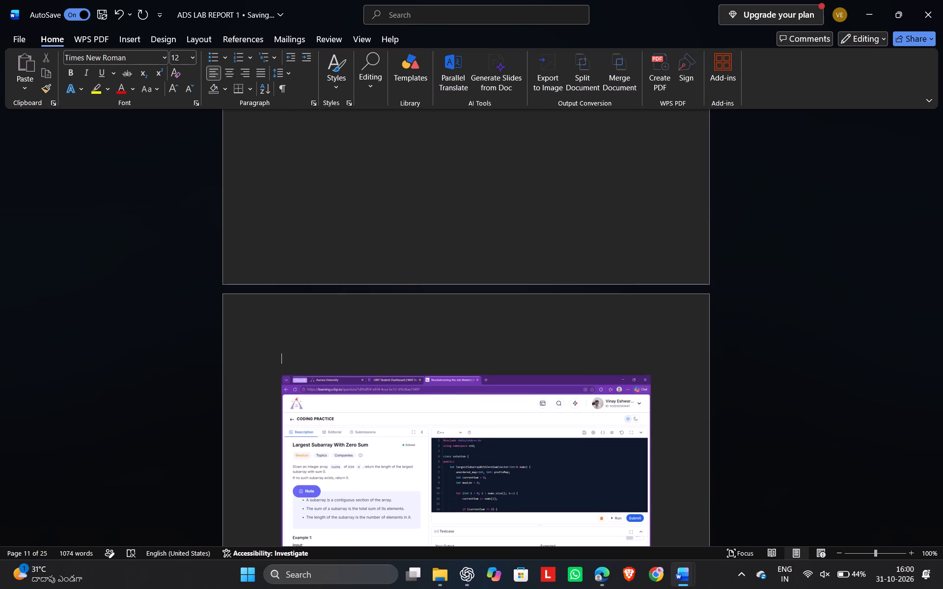
pyautogui.write('7.')
pyautogui.write('LARGEST')
pyautogui.press('space')
pyautogui.write('SUBARRAY')
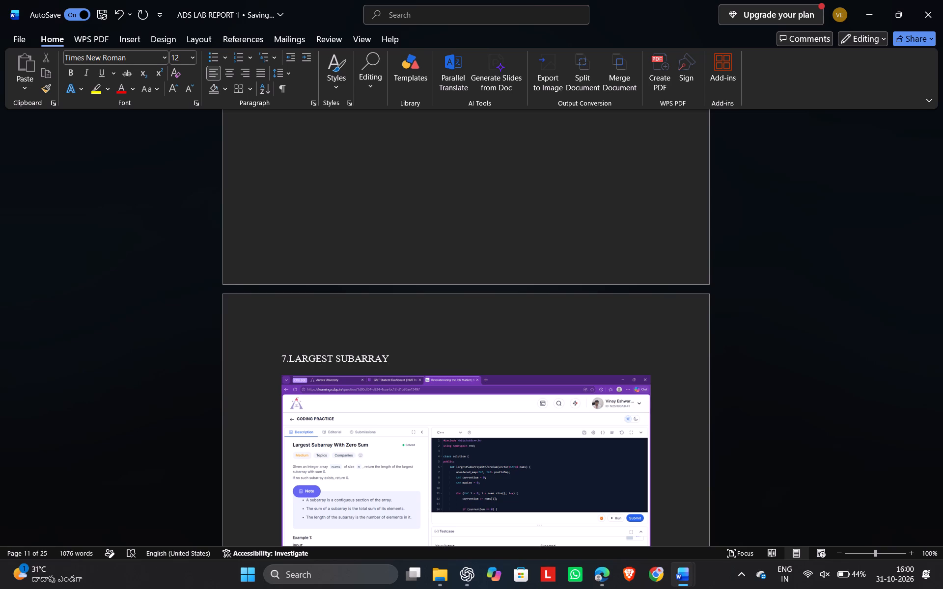
pyautogui.press('space')
pyautogui.write('WITH')
pyautogui.press('space')
pyautogui.write('ZERO SUM')
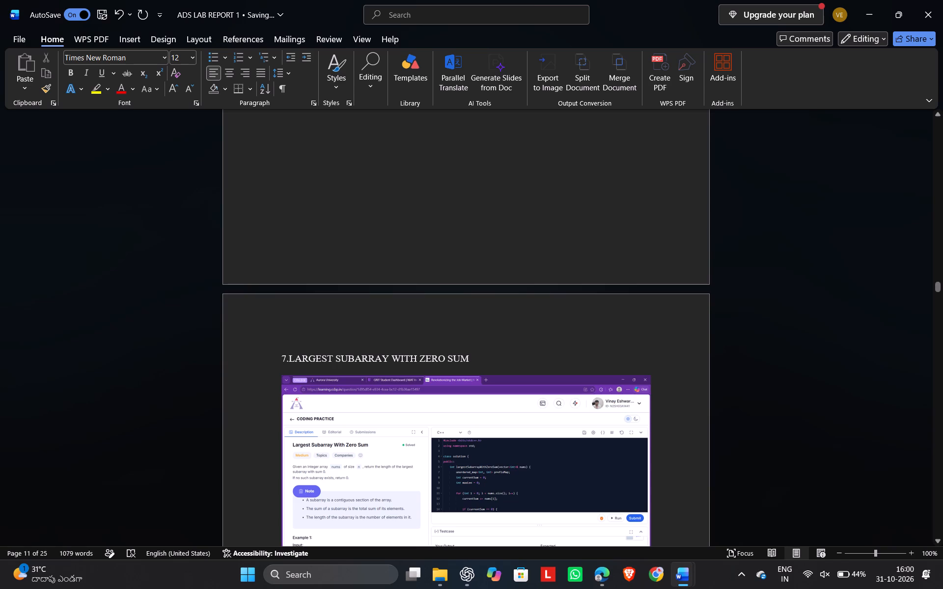
# Insert twelve line breaks after the end of the seventh question's code to move the Maximum Sum Fixed Window screenshot onto the following page.
pyautogui.scroll(-6, 272, 180)
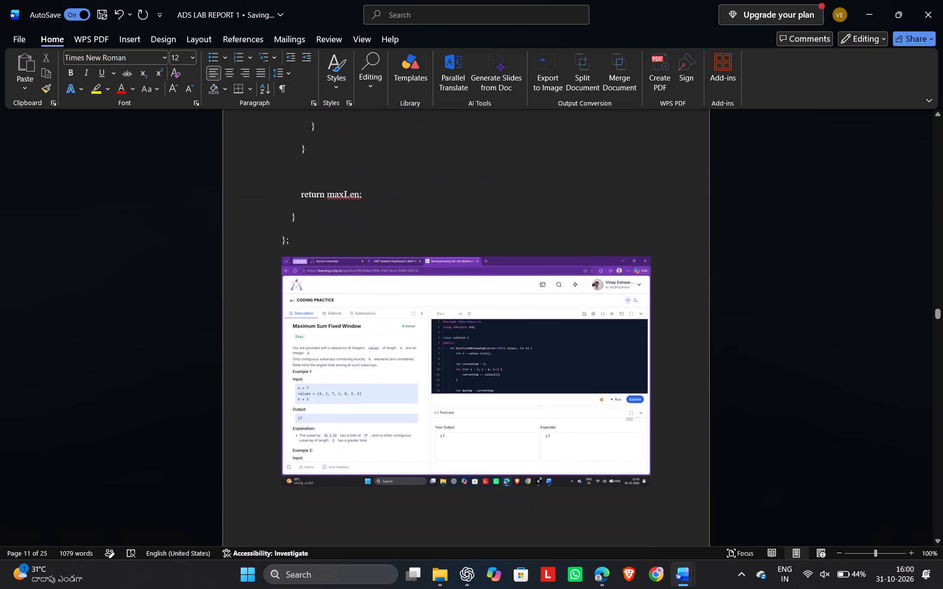
pyautogui.scroll(1, 312, 223)
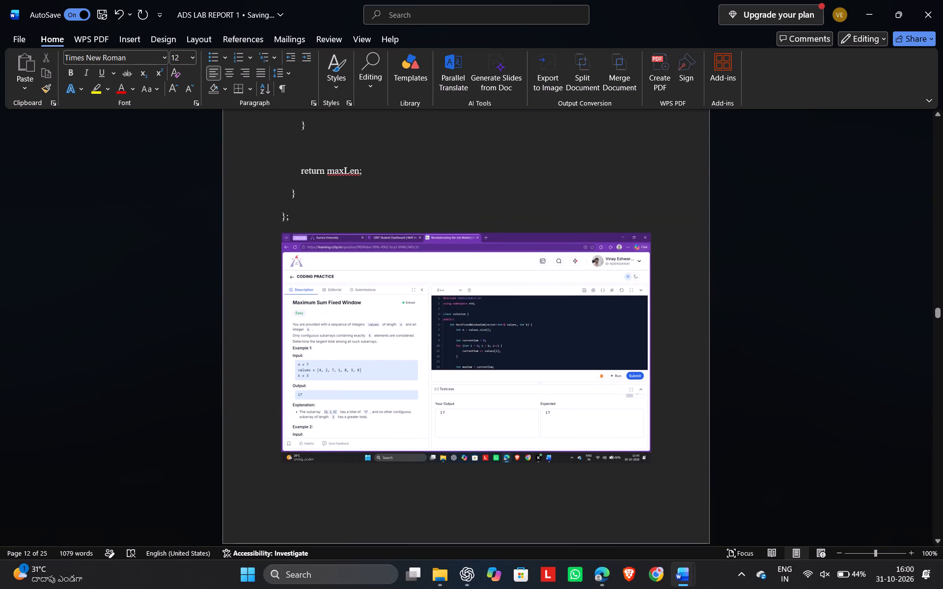
pyautogui.scroll(2, 312, 223)
pyautogui.scroll(-4, 312, 223)
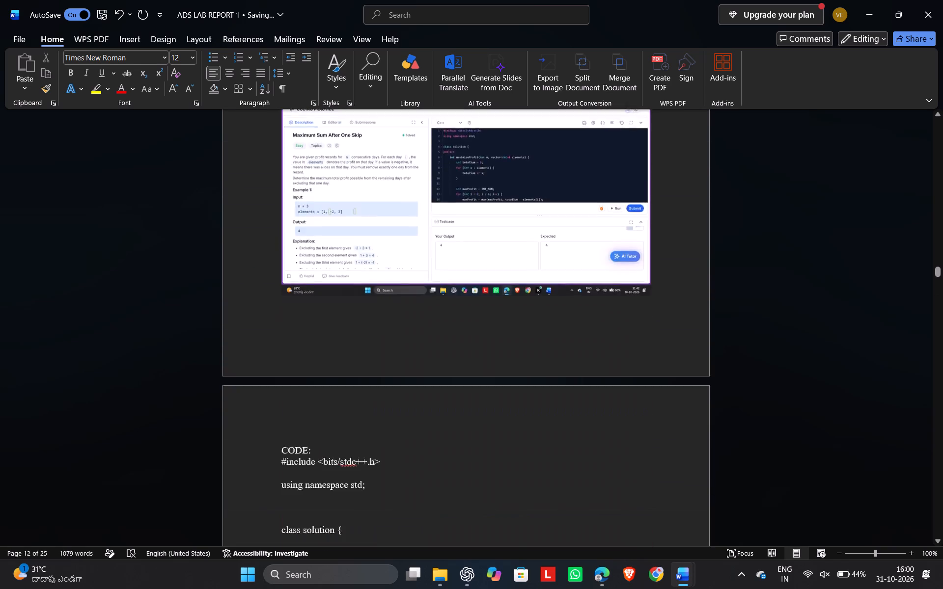
pyautogui.scroll(-7, 312, 223)
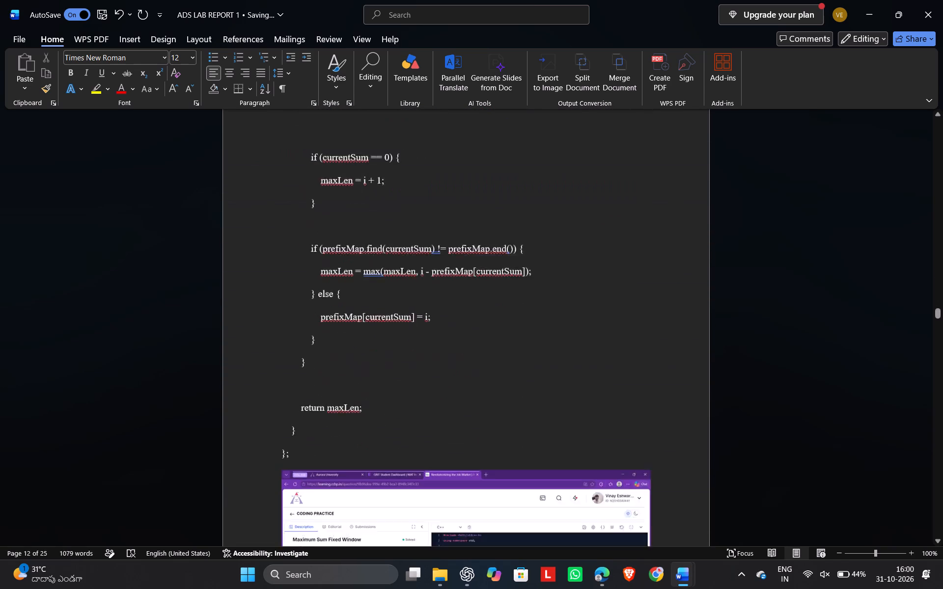
pyautogui.scroll(-2, 312, 223)
pyautogui.click(312, 158)
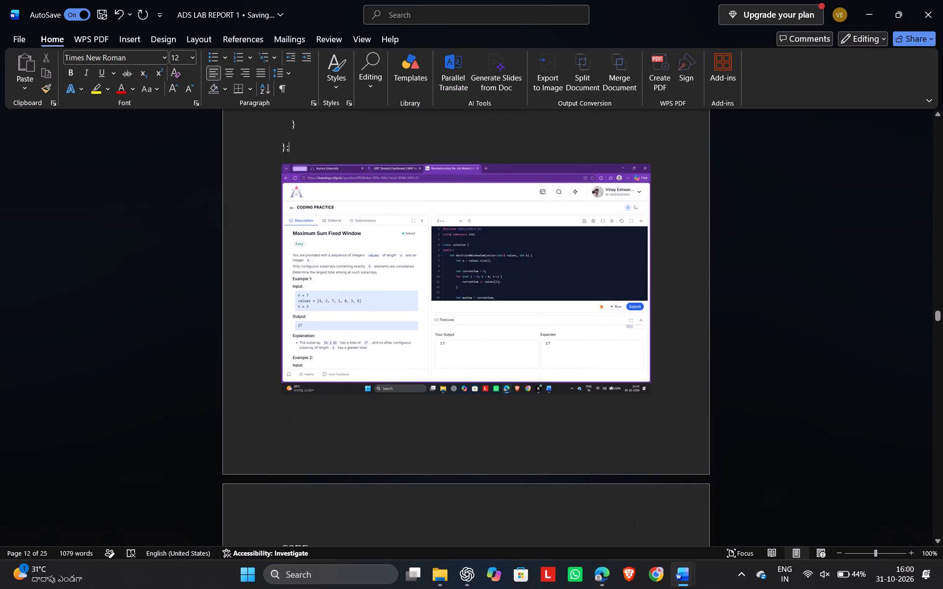
pyautogui.press('Return')
pyautogui.press('Return')
pyautogui.press('Return')
pyautogui.press('Return')
pyautogui.press('Return')
pyautogui.press('Return')
pyautogui.press('Return')
pyautogui.press('Return')
pyautogui.press('Return')
pyautogui.press('Return')
pyautogui.press('Return')
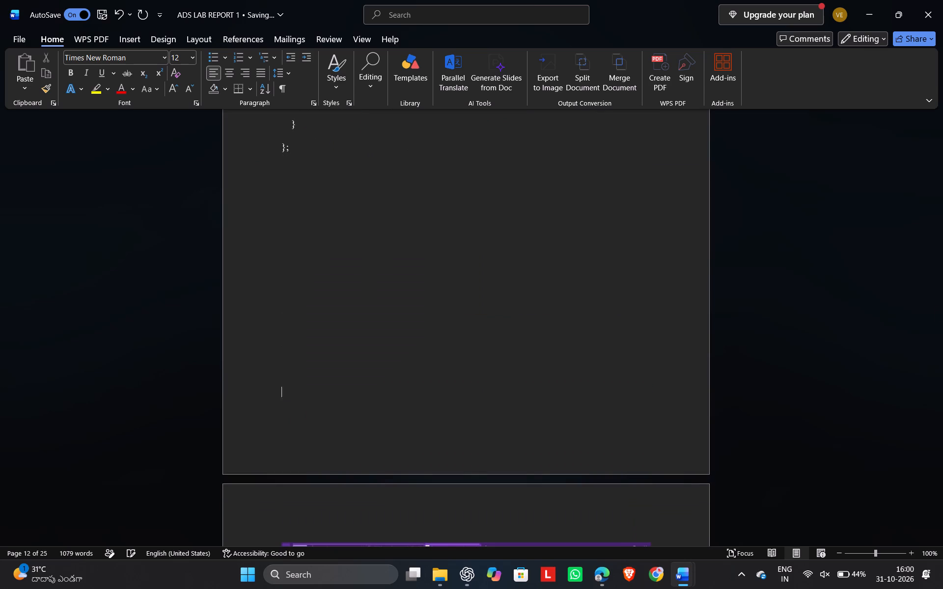
pyautogui.press('Return')
# Enter the heading "8.MAXIMUM SUM FIXED WINDOW" on the line directly above the Maximum Sum Fixed Window screenshot.
pyautogui.scroll(-1, 312, 158)
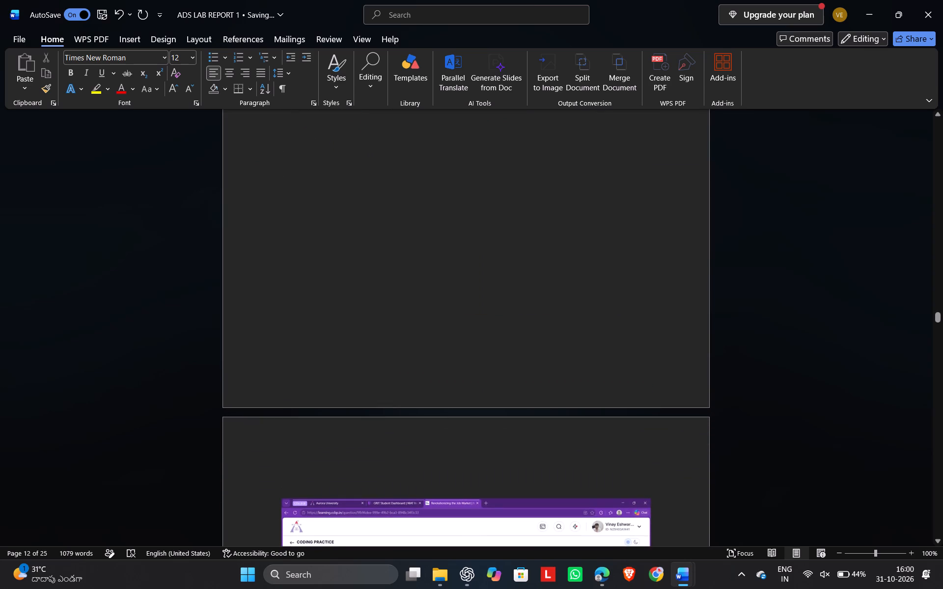
pyautogui.write('8.')
pyautogui.scroll(-2, 333, 339)
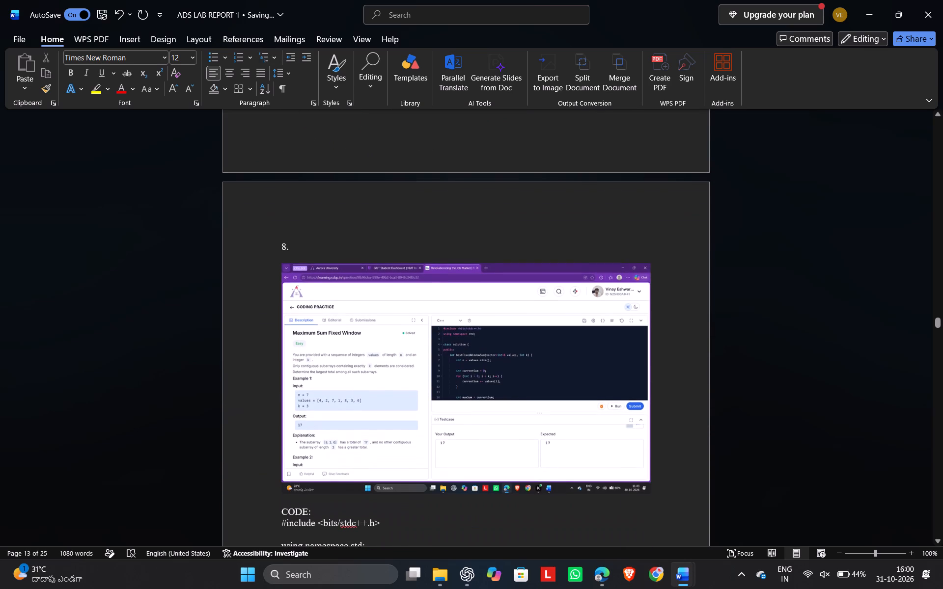
pyautogui.scroll(-1, 333, 339)
pyautogui.write('MAXIMUM AND')
pyautogui.press('space')
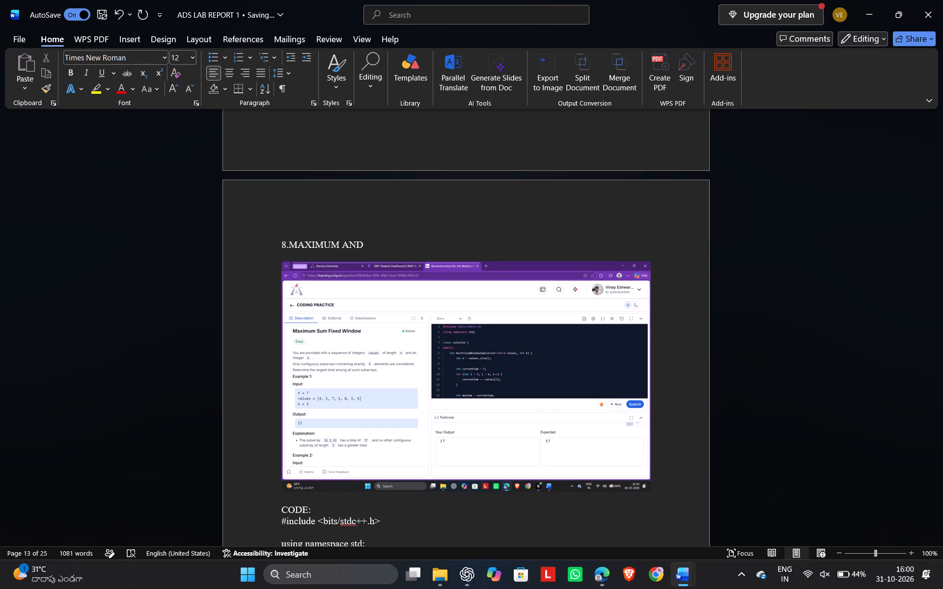
pyautogui.press('BackSpace')
pyautogui.press('BackSpace')
pyautogui.press('BackSpace')
pyautogui.press('BackSpace')
pyautogui.write('SU')
pyautogui.write('M FIXED')
pyautogui.press('space')
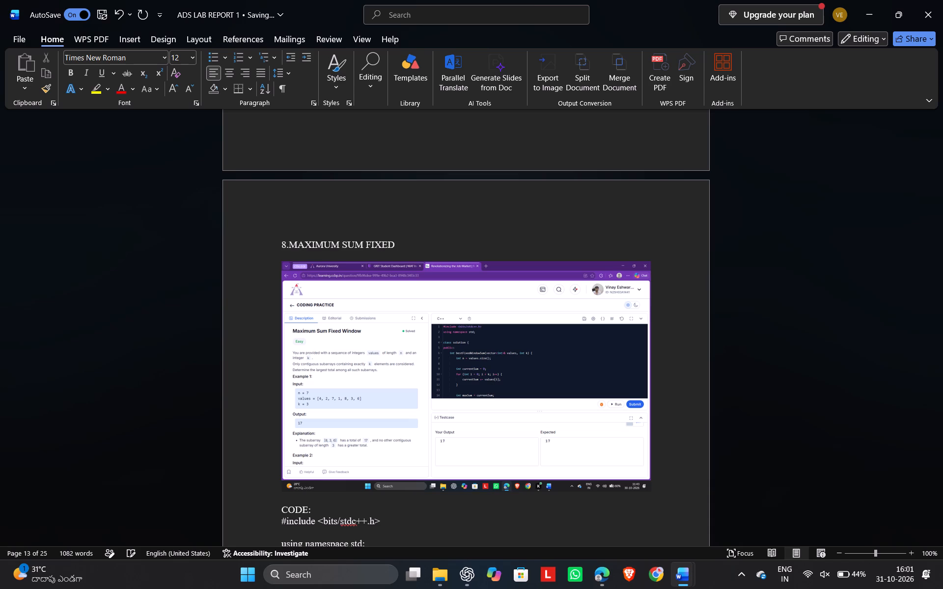
pyautogui.write('WINDOW')
# Add the heading "9.UNION OF TWO SORTED ARRAYS" on a new line between the eighth question's code and the Union of Two Sorted Arrays screenshot.
pyautogui.scroll(-5, 364, 415)
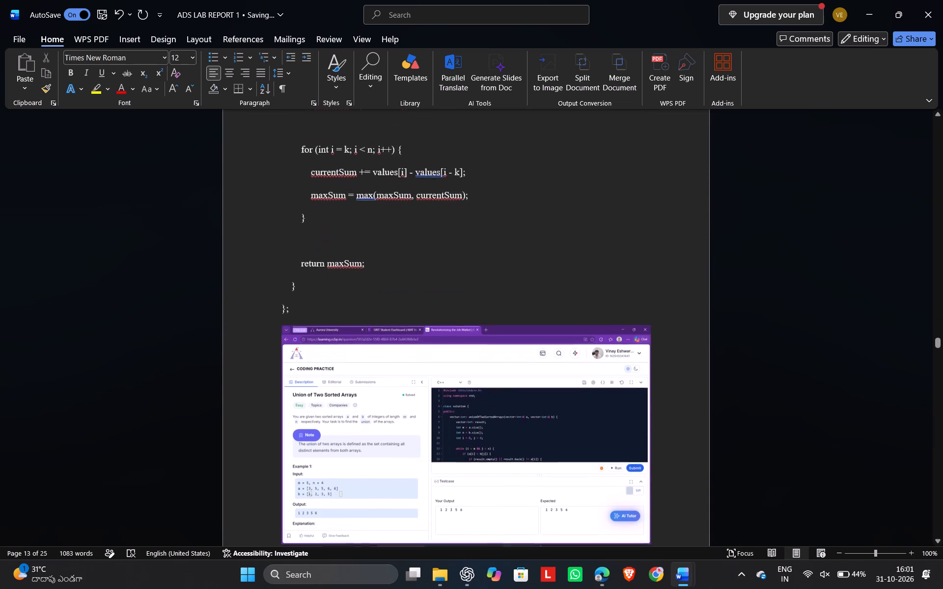
pyautogui.click(308, 312)
pyautogui.press('Return')
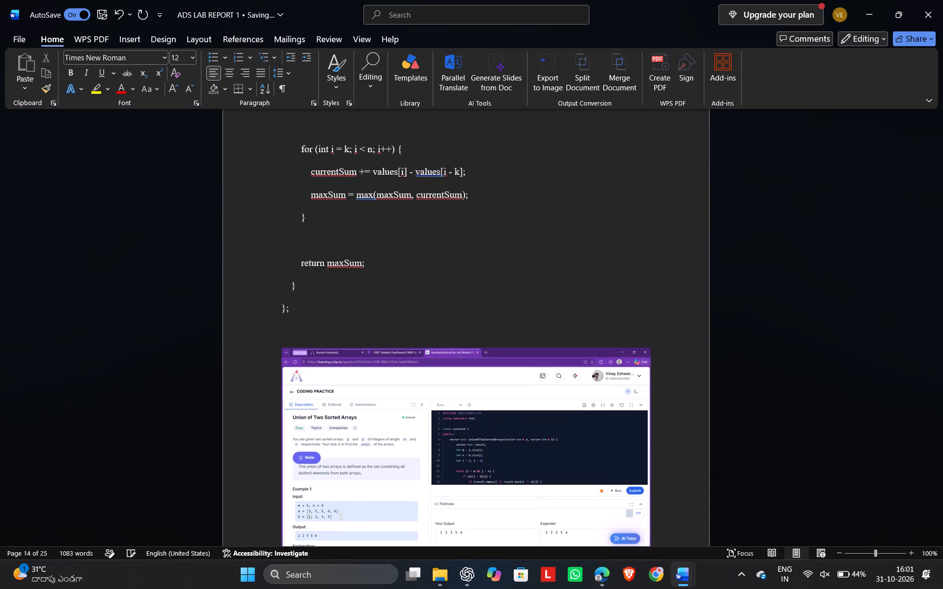
pyautogui.press('9')
pyautogui.write('.UNION')
pyautogui.press('space')
pyautogui.write('OF TWO')
pyautogui.press('space')
pyautogui.write('SORTED ARRAYS')
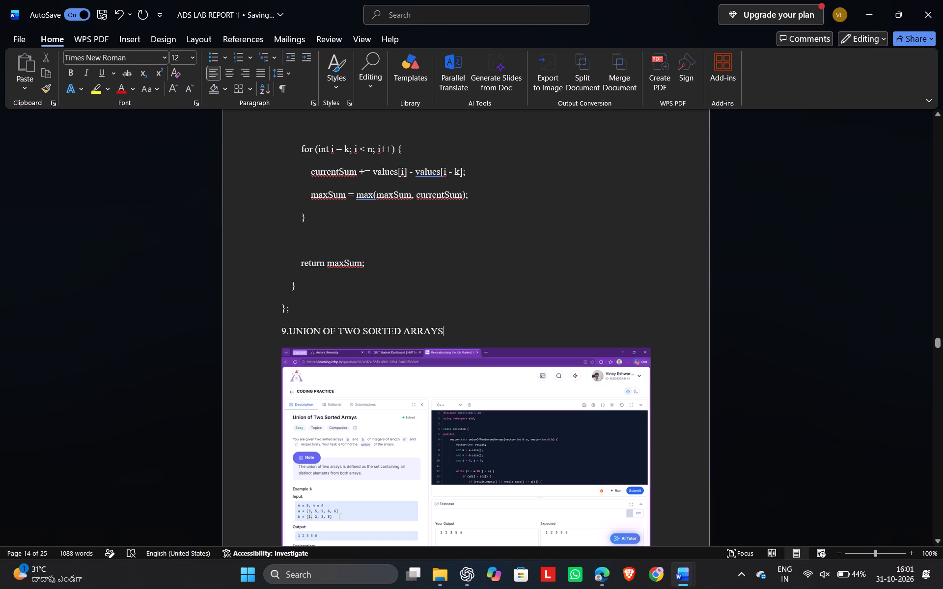
# Insert six line breaks after the ninth question's code to make a heading line above the Max Consecutive Ones II screenshot.
pyautogui.scroll(-8, 397, 352)
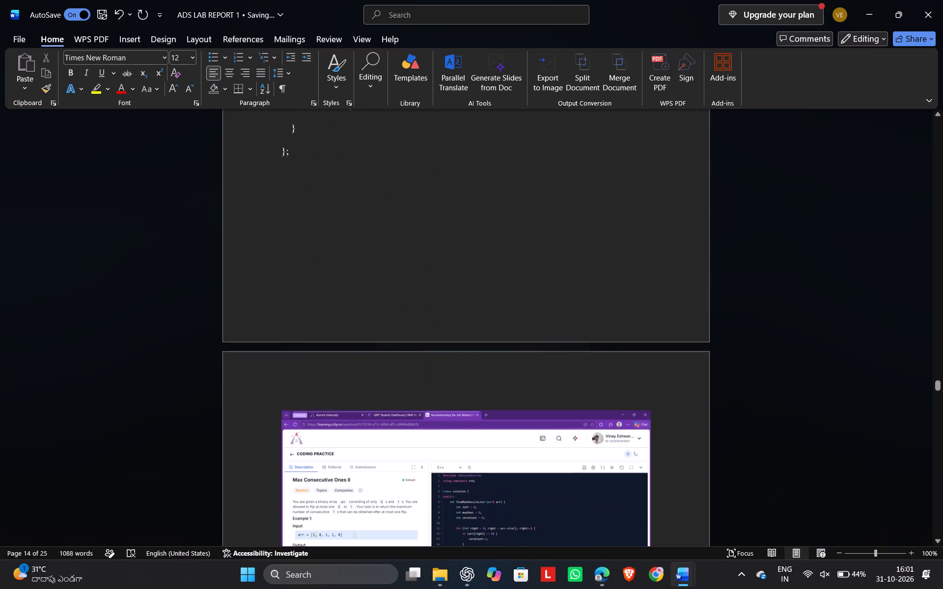
pyautogui.scroll(-1, 397, 352)
pyautogui.click(353, 244)
pyautogui.press('Return')
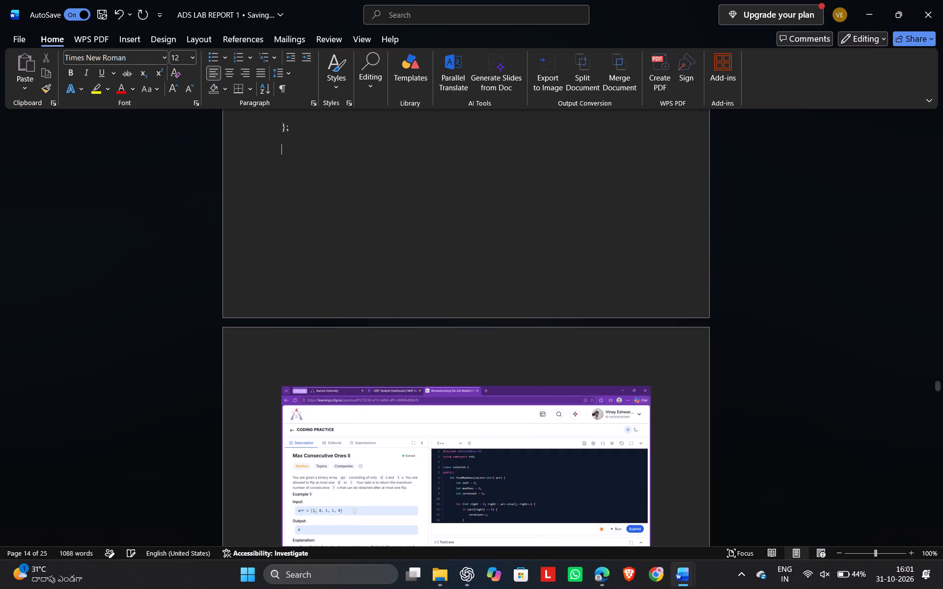
pyautogui.press('Return')
pyautogui.press('Return')
pyautogui.press('Return')
pyautogui.press('Return')
pyautogui.press('Return')
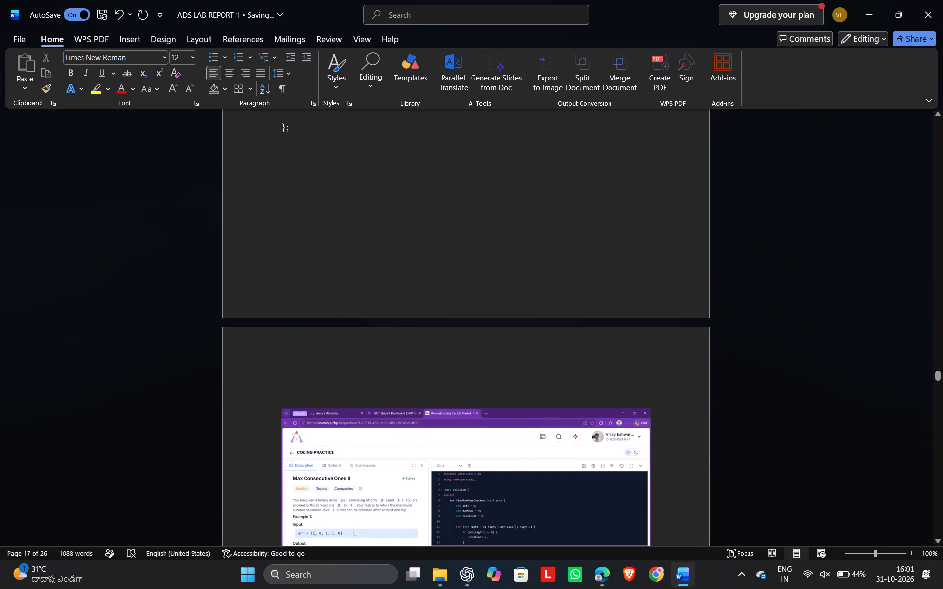
# Enter the heading "10.MAX CONSECUTIVE ONES II" above the Max Consecutive Ones II screenshot.
pyautogui.write('10.')
pyautogui.write('MAX CONSECUTIVE')
pyautogui.press('space')
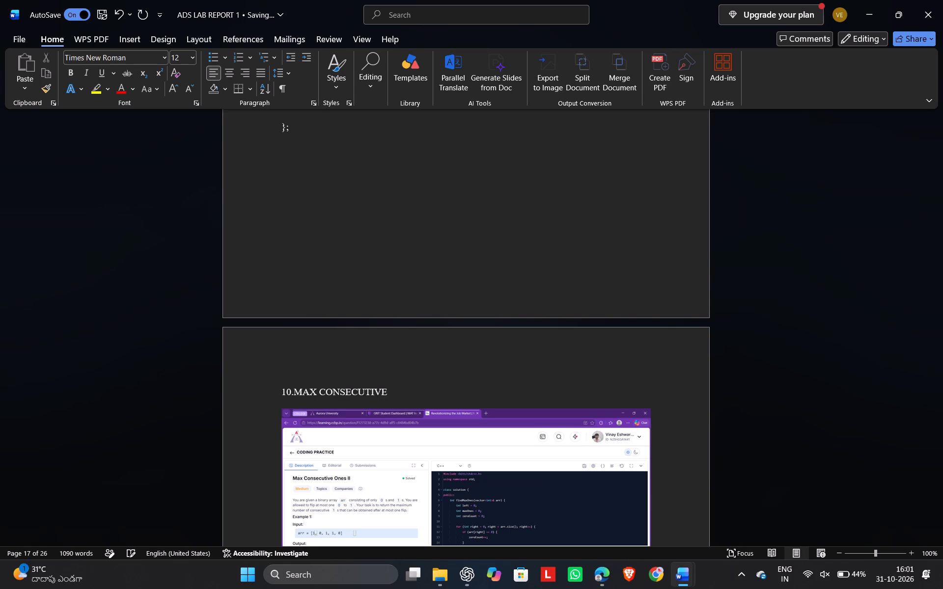
pyautogui.write('ONES')
pyautogui.press('space')
pyautogui.write('II')
# Insert eleven line breaks after the tenth question's code to make a heading line above the Shortest Subarray with Sum k screenshot.
pyautogui.scroll(-1, 479, 228)
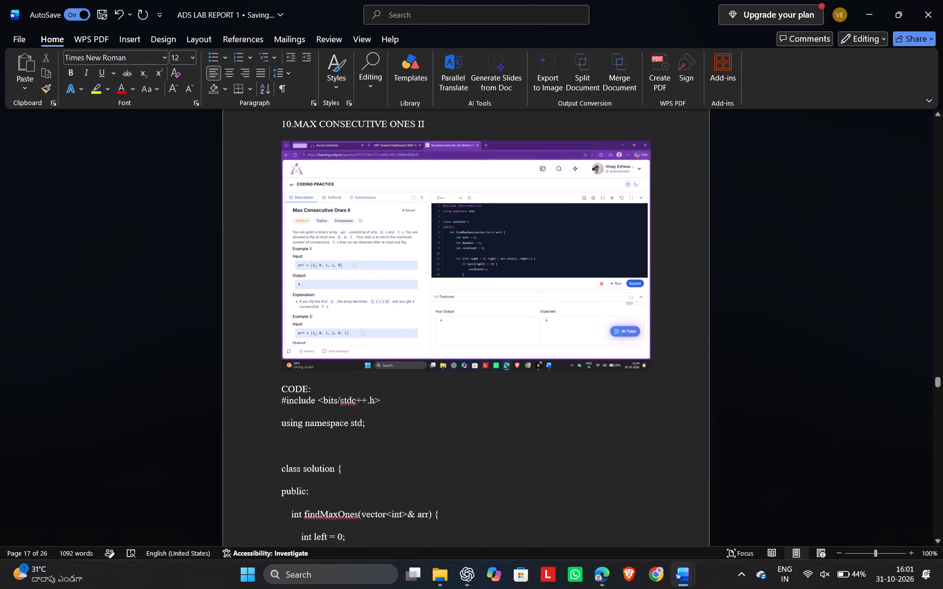
pyautogui.scroll(-7, 479, 228)
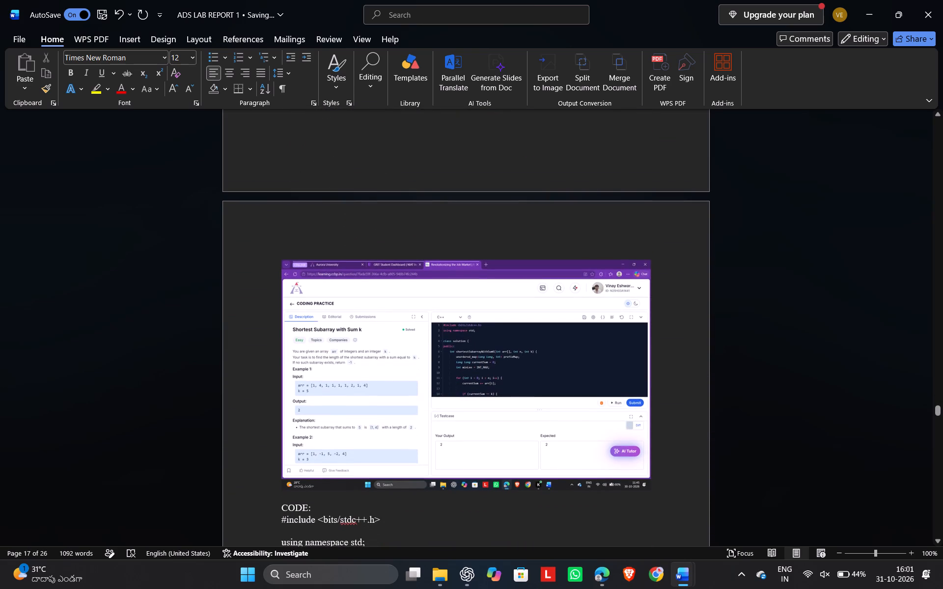
pyautogui.click(312, 176)
pyautogui.press('Return')
pyautogui.press('Return')
pyautogui.press('Return')
pyautogui.press('Return')
pyautogui.press('Return')
pyautogui.press('Return')
pyautogui.press('Return')
pyautogui.press('Return')
pyautogui.press('Return')
pyautogui.press('Return')
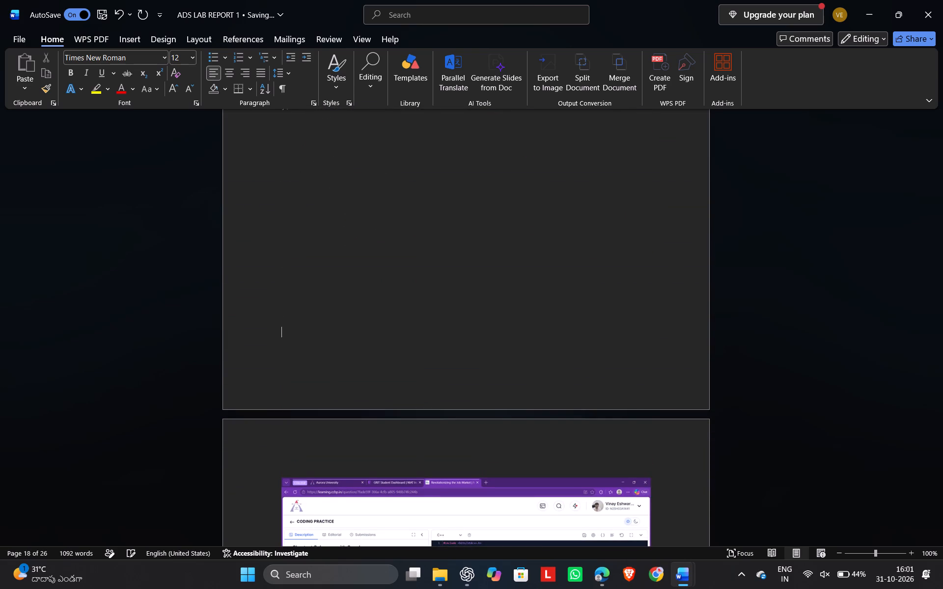
pyautogui.press('Return')
# Enter the heading "11.SHORTEST SUBARRAY WITH SUM K" above the Shortest Subarray with Sum k screenshot.
pyautogui.scroll(-1, 312, 176)
pyautogui.write('11.')
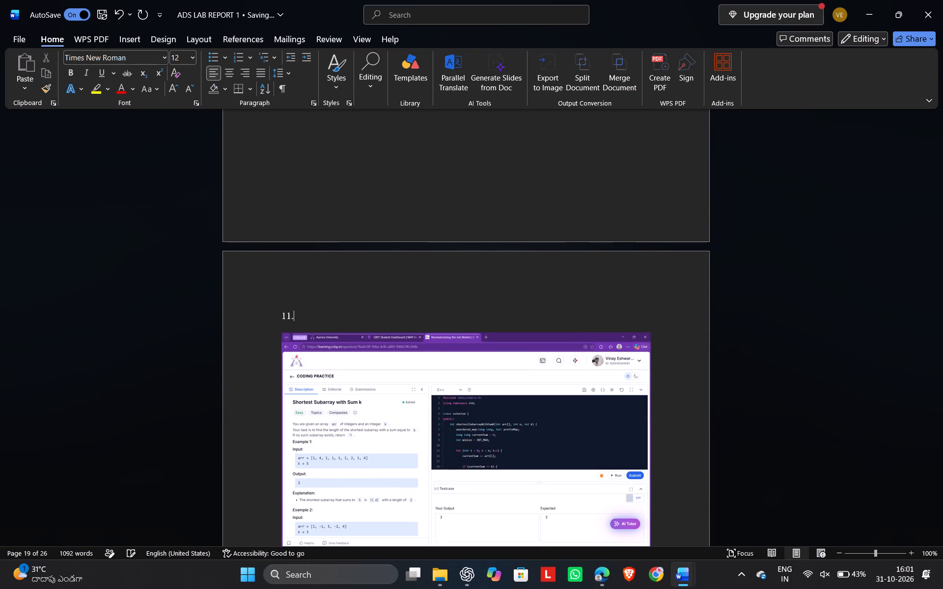
pyautogui.write('SHORTEST A')
pyautogui.press('BackSpace')
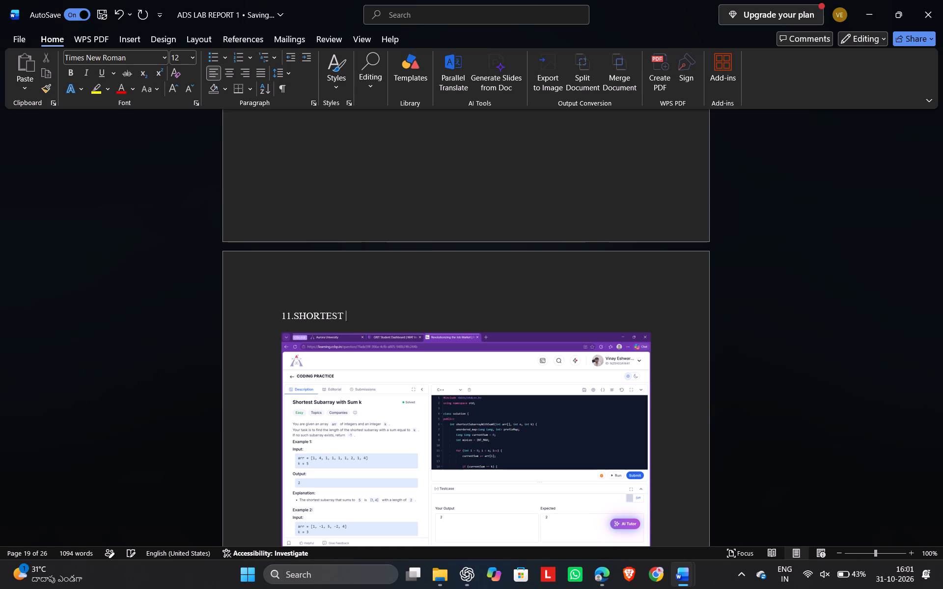
pyautogui.press('s')
pyautogui.write('UB')
pyautogui.write('ARRAY WO')
pyautogui.press('BackSpace')
pyautogui.write('ITH')
pyautogui.press('space')
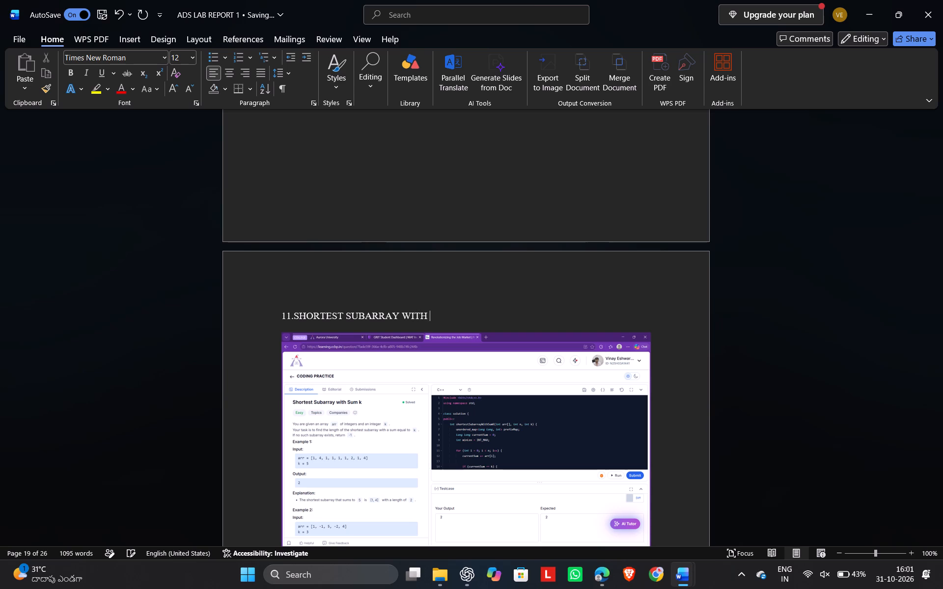
pyautogui.write('SUM K')
# Insert eleven line breaks after the eleventh question's code to make a heading line above the Find Stable Position in Array screenshot.
pyautogui.scroll(-5, 356, 229)
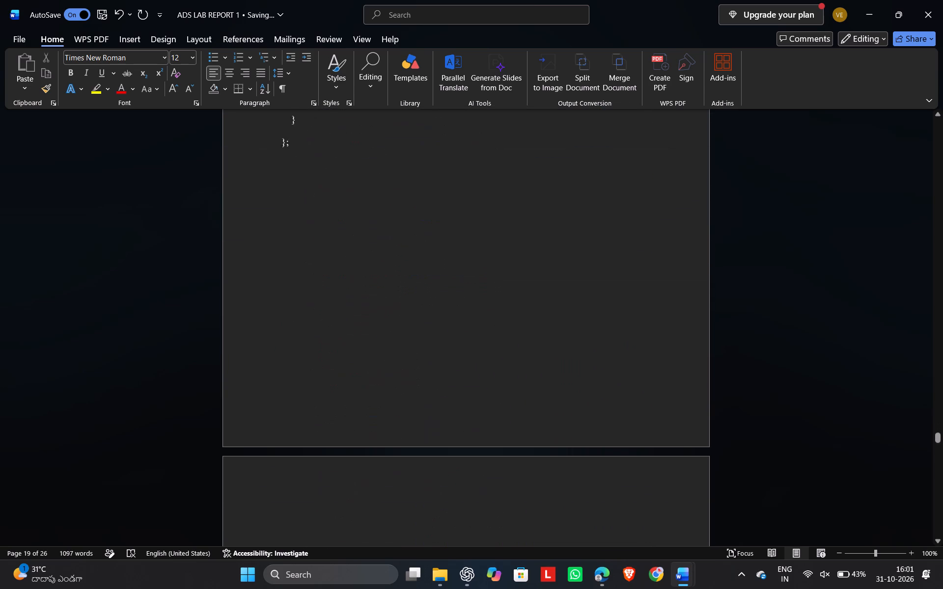
pyautogui.scroll(-2, 356, 229)
pyautogui.click(333, 176)
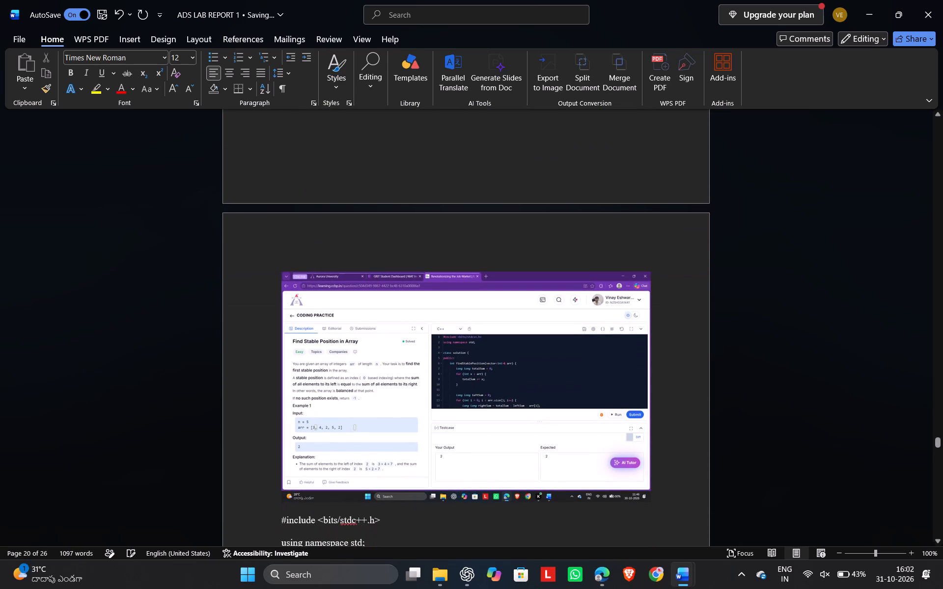
pyautogui.press('Return')
pyautogui.press('Return')
pyautogui.press('Return')
pyautogui.press('Return')
pyautogui.press('Return')
pyautogui.press('Return')
pyautogui.press('Return')
pyautogui.press('Return')
pyautogui.press('Return')
pyautogui.press('Return')
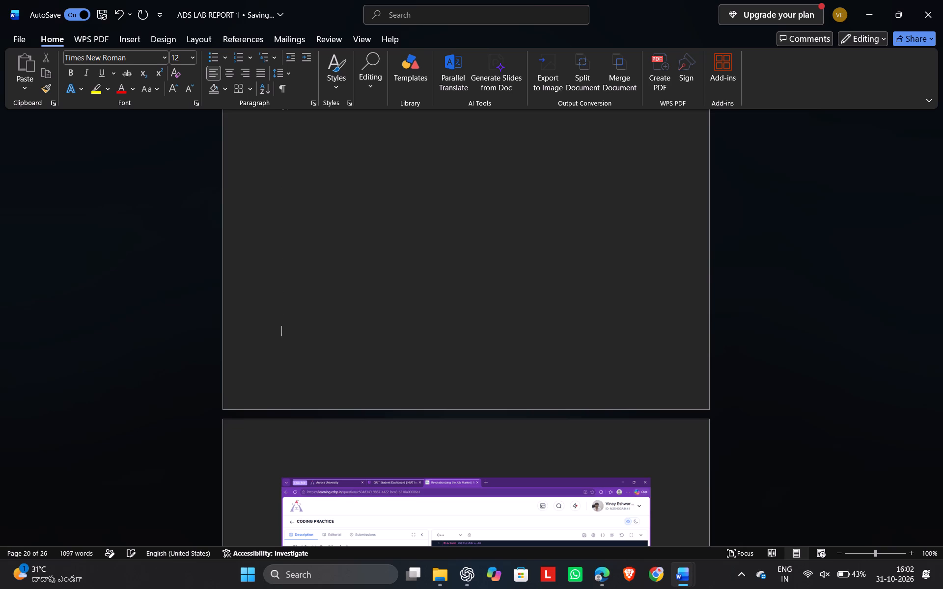
pyautogui.press('Return')
# Enter the heading "12.FIND STABLE POSITION IN ARRAY" above the Find Stable Position in Array screenshot.
pyautogui.scroll(-2, 333, 176)
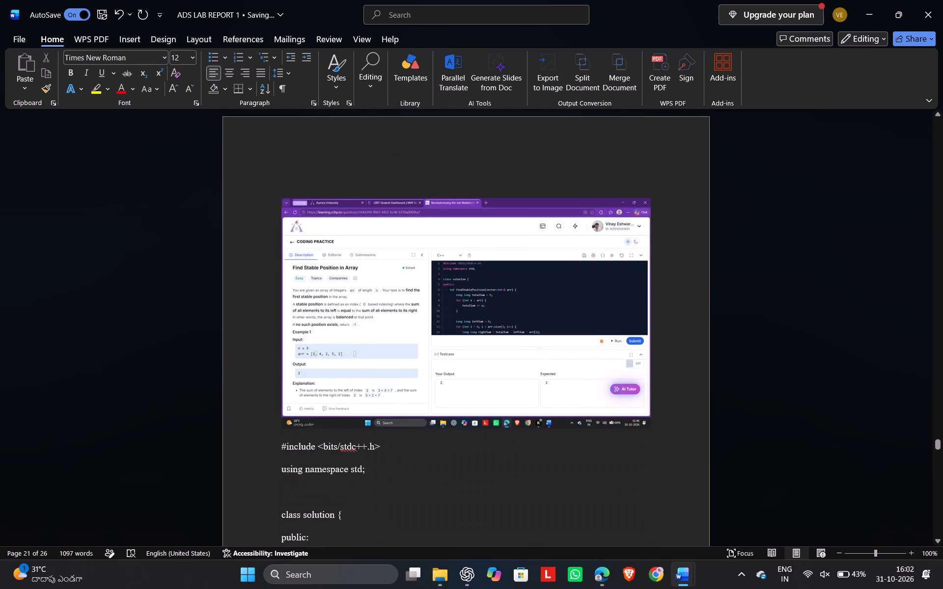
pyautogui.write('12.')
pyautogui.write('FIND')
pyautogui.press('space')
pyautogui.write('STABLE')
pyautogui.press('space')
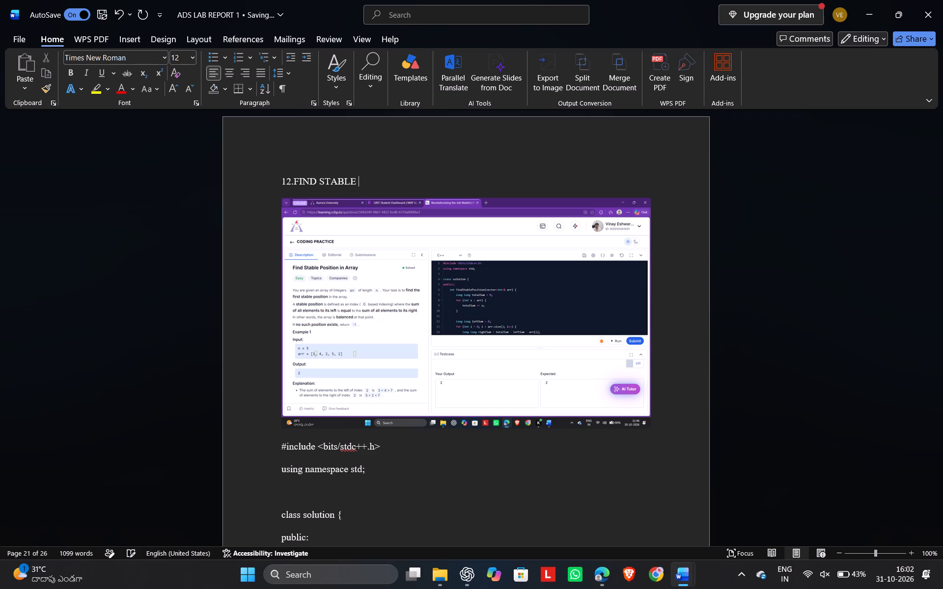
pyautogui.write('POSITION')
pyautogui.press('space')
pyautogui.write('IN ARRAY')
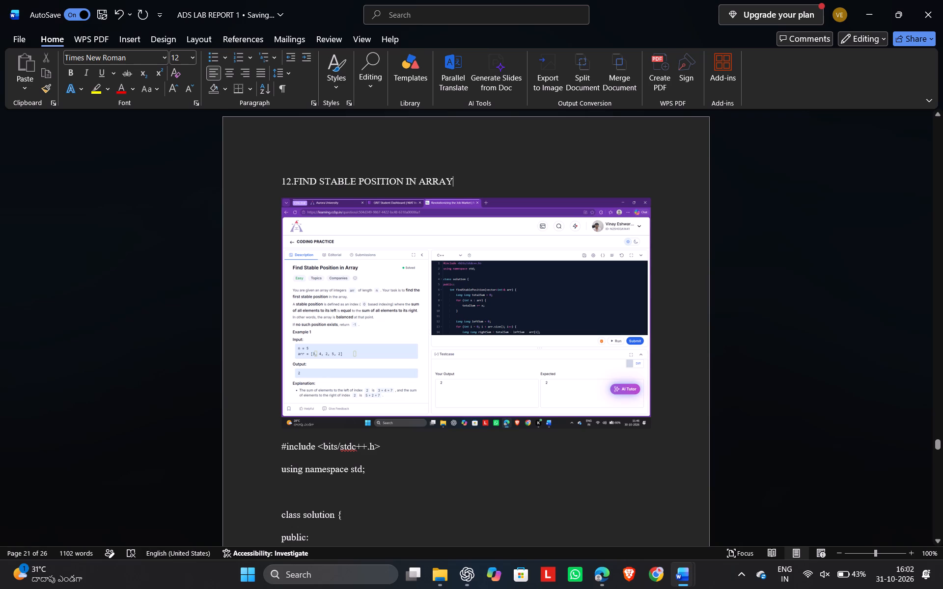
# Add the heading "13.CONTINUOUS SUBARRAY SUM" on a new line above the Continuous Subarray Sum screenshot.
pyautogui.scroll(-6, 389, 304)
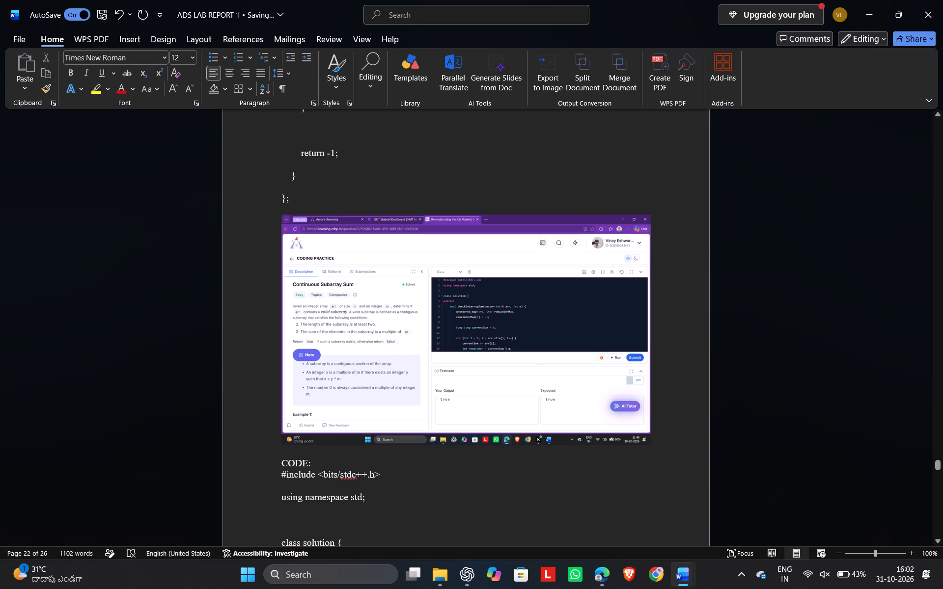
pyautogui.click(307, 203)
pyautogui.press('Return')
pyautogui.write('13.')
pyautogui.write('CONTINUOUS')
pyautogui.press('space')
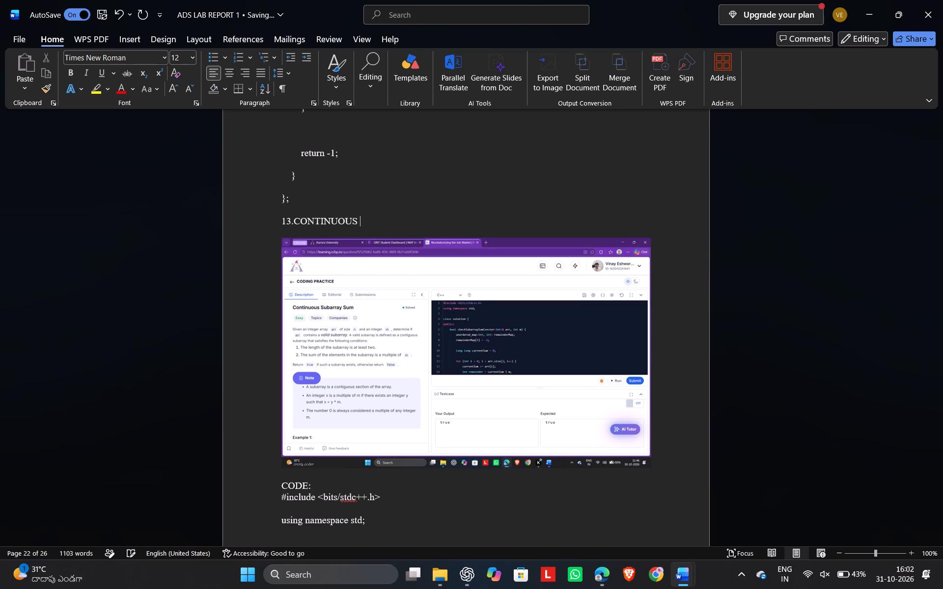
pyautogui.write('SUB')
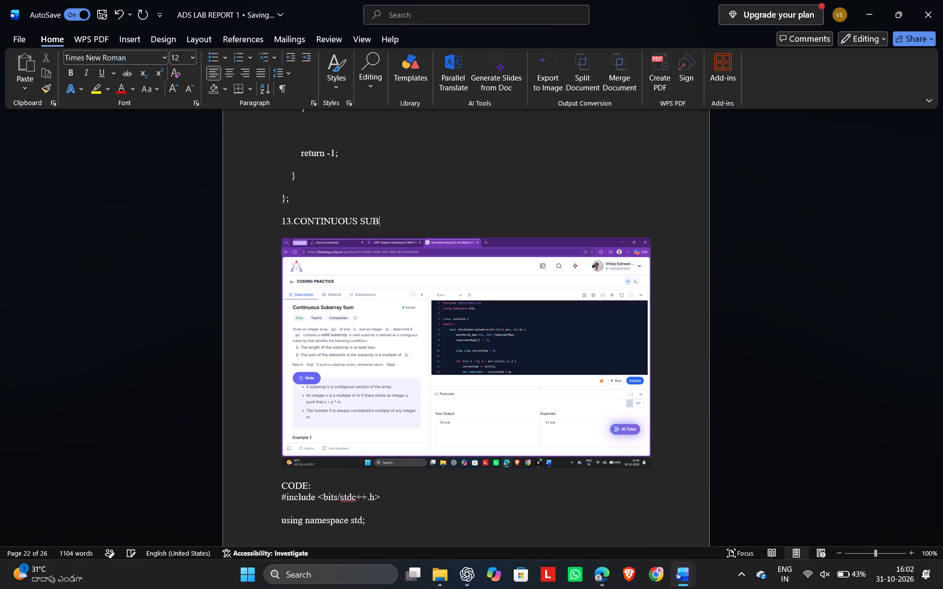
pyautogui.write('ARRAY')
pyautogui.press('space')
pyautogui.write('SUM')
# Insert two line breaks after the thirteenth question's code and enter the heading "14.MAX PAIR SUM IN SUBARRAYS" above its screenshot.
pyautogui.scroll(-4, 396, 295)
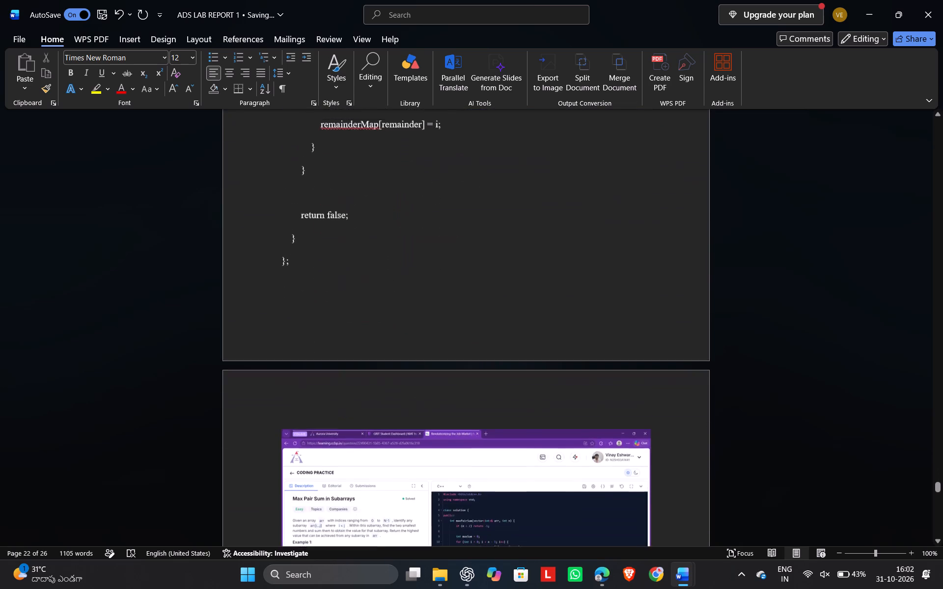
pyautogui.scroll(-2, 396, 295)
pyautogui.click(341, 217)
pyautogui.press('Return')
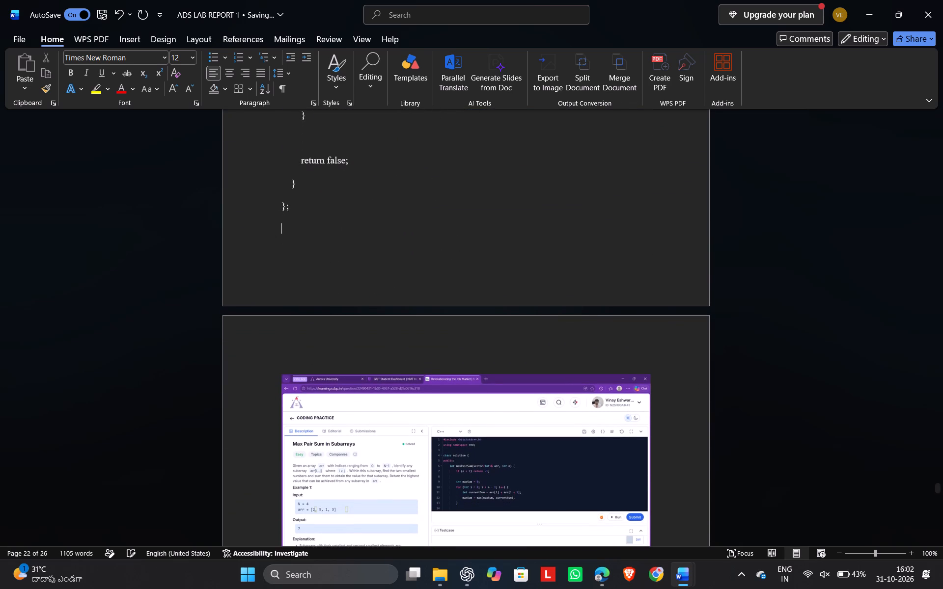
pyautogui.press('Return')
pyautogui.write('14.')
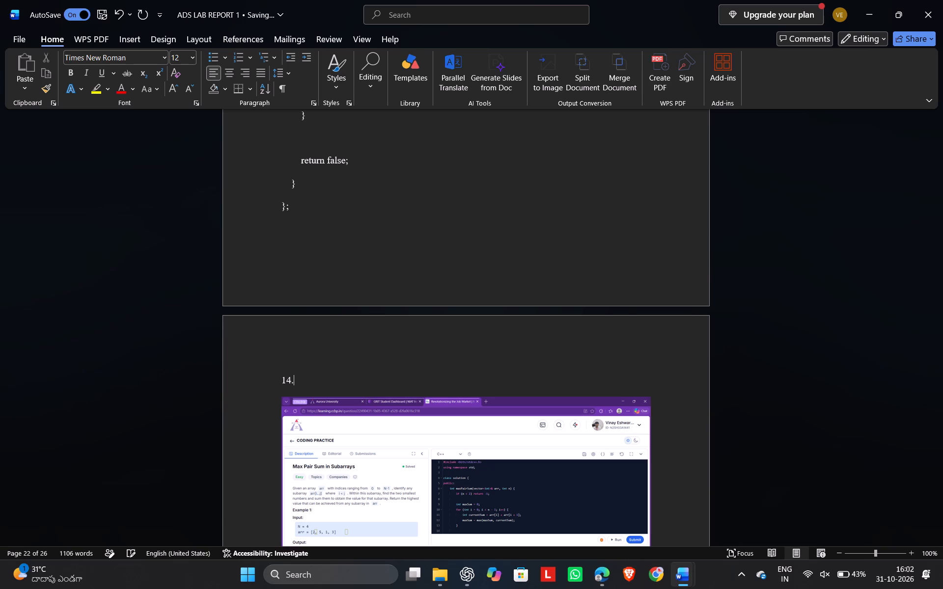
pyautogui.write('MAX PAIR')
pyautogui.press('space')
pyautogui.write('SUM IN SUB')
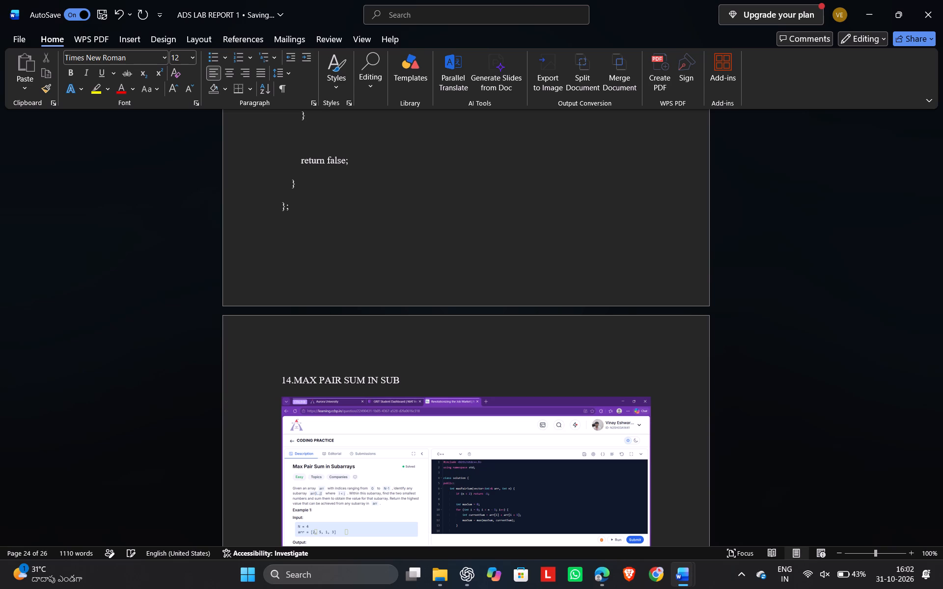
pyautogui.write('ARRAYS')
# Add the heading "15.TWO SUM" on a new line above the Two Sum screenshot.
pyautogui.scroll(-5, 548, 292)
pyautogui.scroll(1, 439, 192)
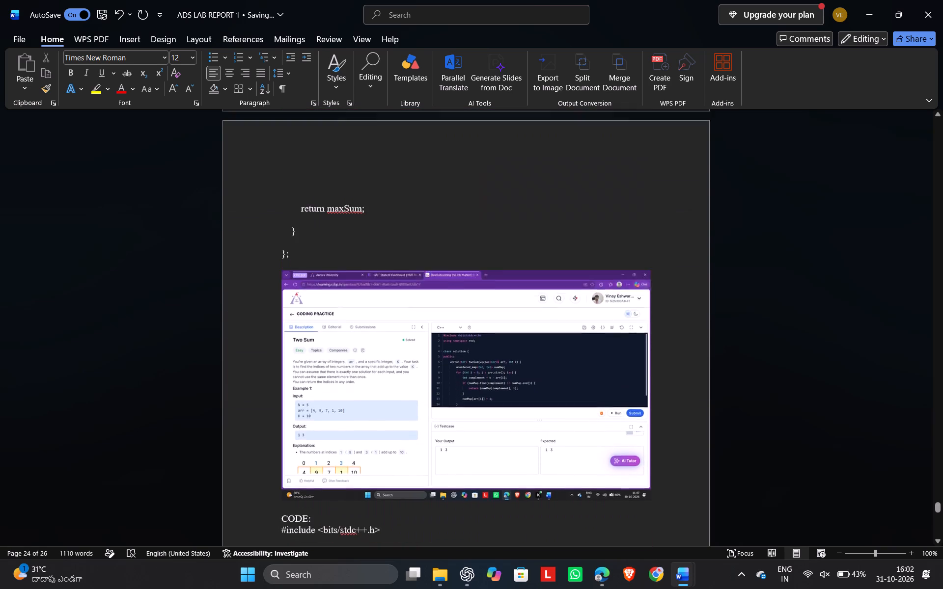
pyautogui.scroll(1, 439, 192)
pyautogui.click(320, 319)
pyautogui.press('Return')
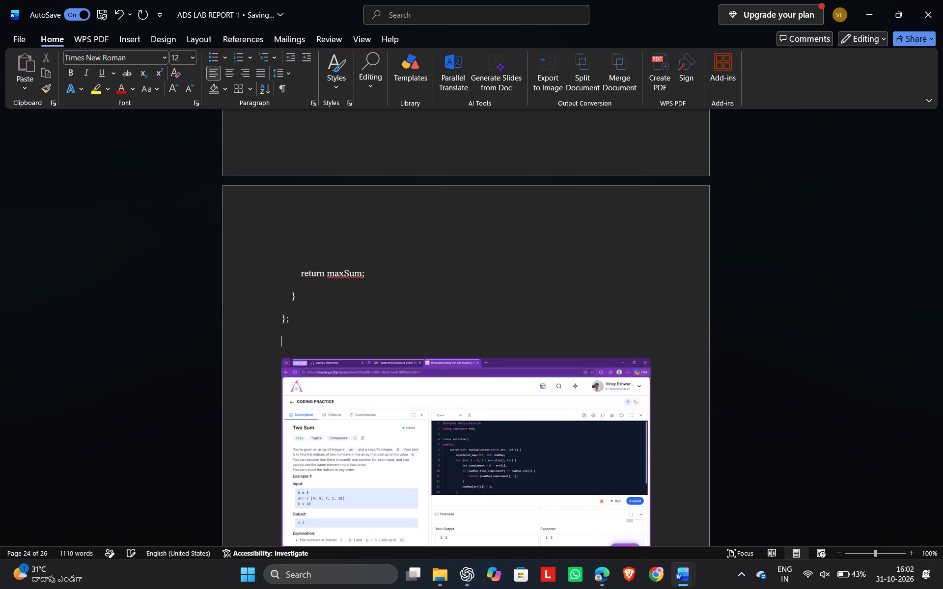
pyautogui.write('15.')
pyautogui.write('TWO SUM')
# Change the font colour of the whole "15.TWO SUM" heading to standard green.
pyautogui.scroll(-7, 437, 333)
pyautogui.scroll(2, 437, 333)
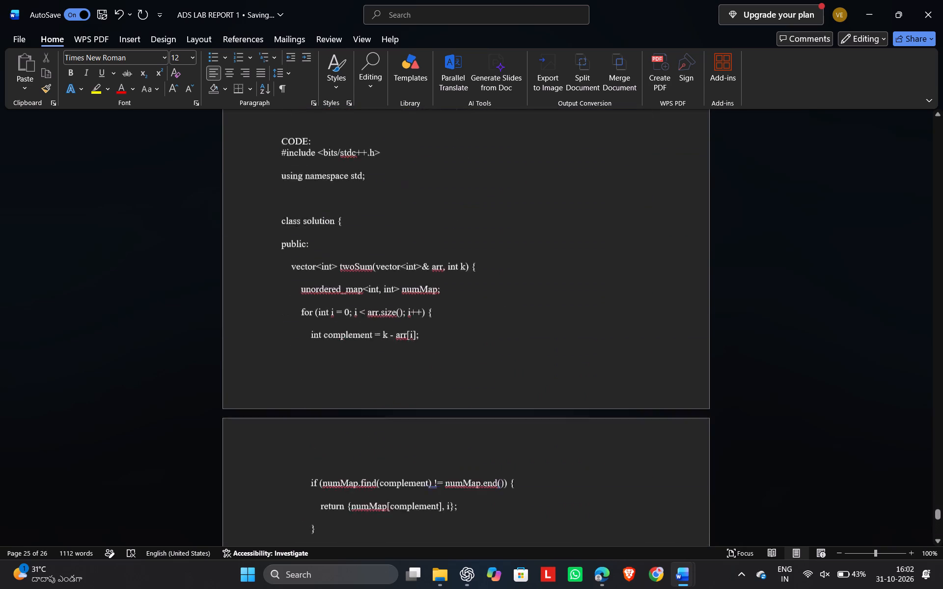
pyautogui.scroll(5, 437, 333)
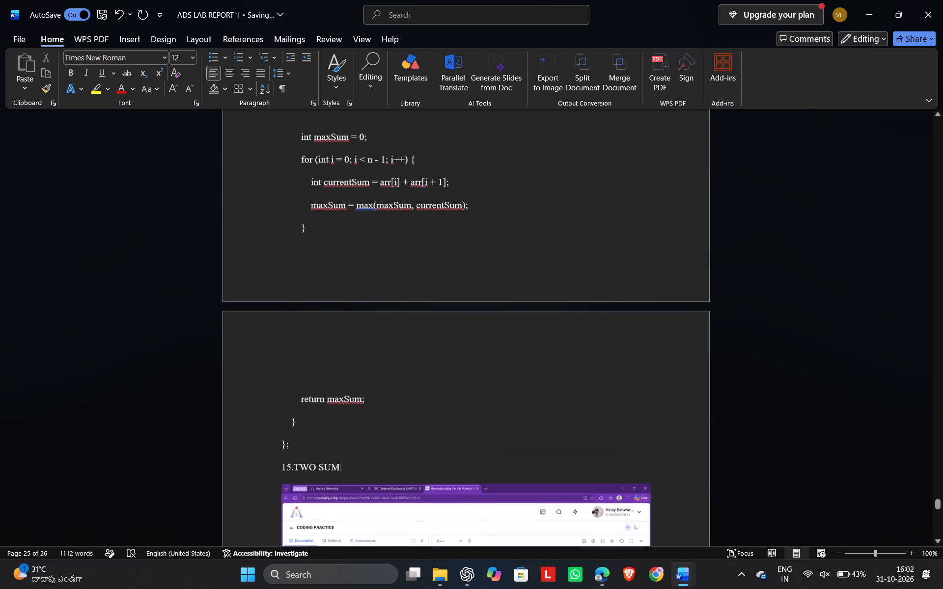
pyautogui.moveTo(351, 472); pyautogui.dragTo(293, 470)
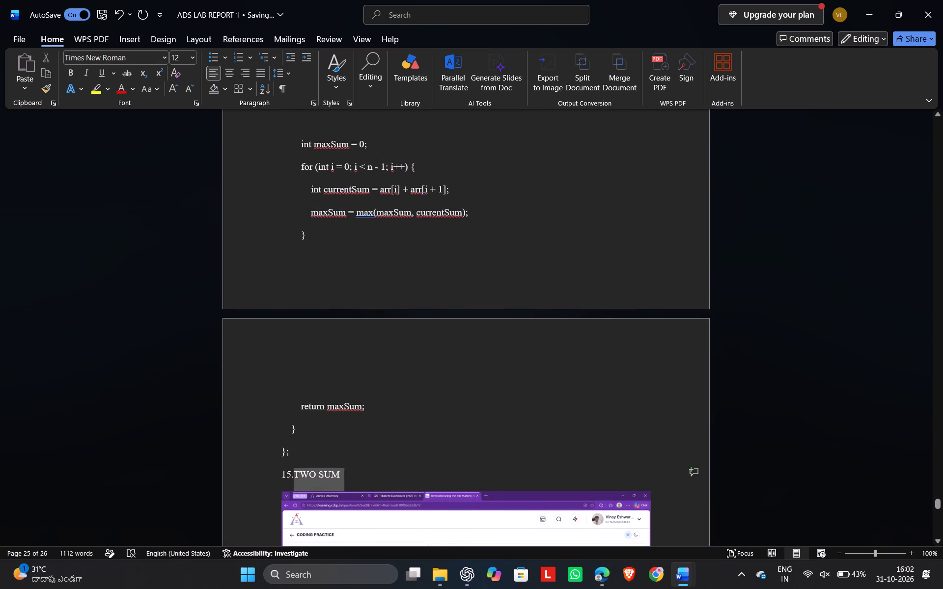
pyautogui.moveTo(293, 470); pyautogui.dragTo(274, 473)
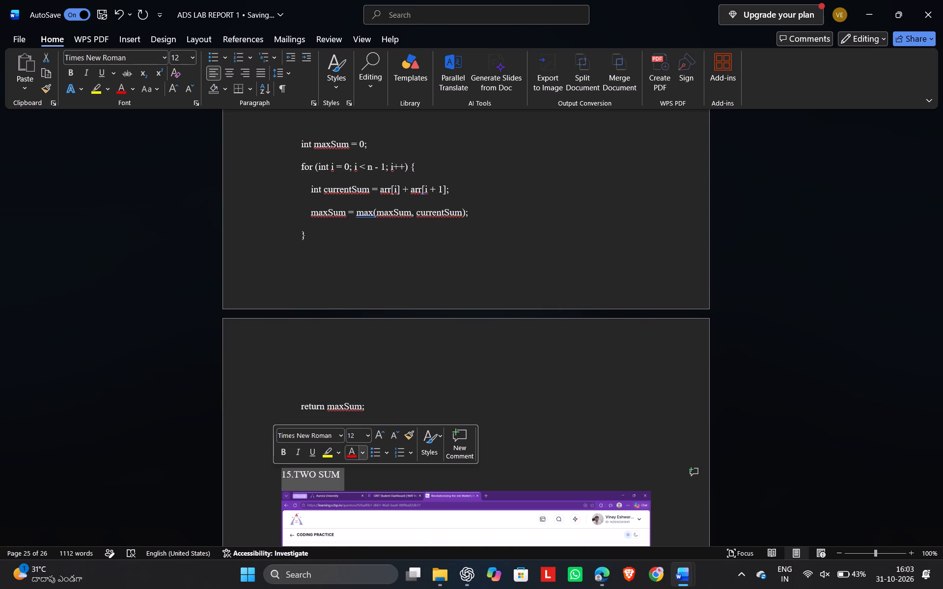
pyautogui.click(366, 449)
pyautogui.click(436, 393)
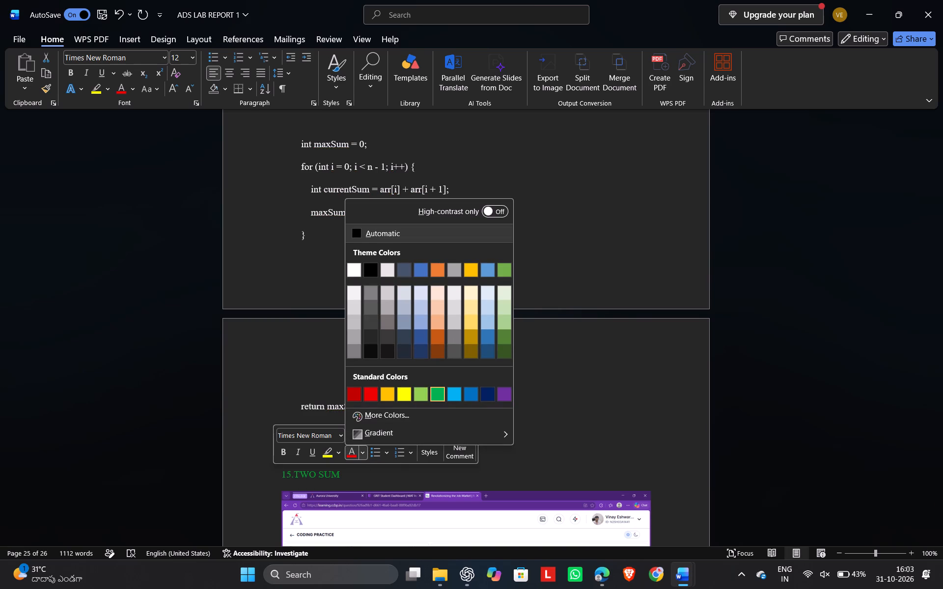
pyautogui.click(407, 284)
# Apply the same green font colour to the heading "14.MAX PAIR SUM IN SUBARRAYS".
pyautogui.scroll(3, 407, 284)
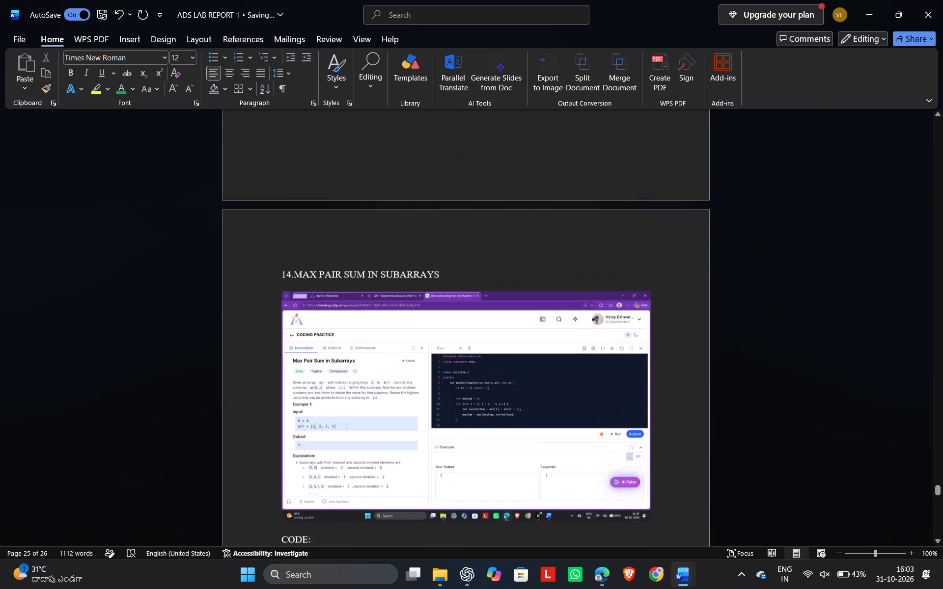
pyautogui.scroll(1, 407, 284)
pyautogui.moveTo(449, 286); pyautogui.dragTo(288, 289)
pyautogui.click(363, 263)
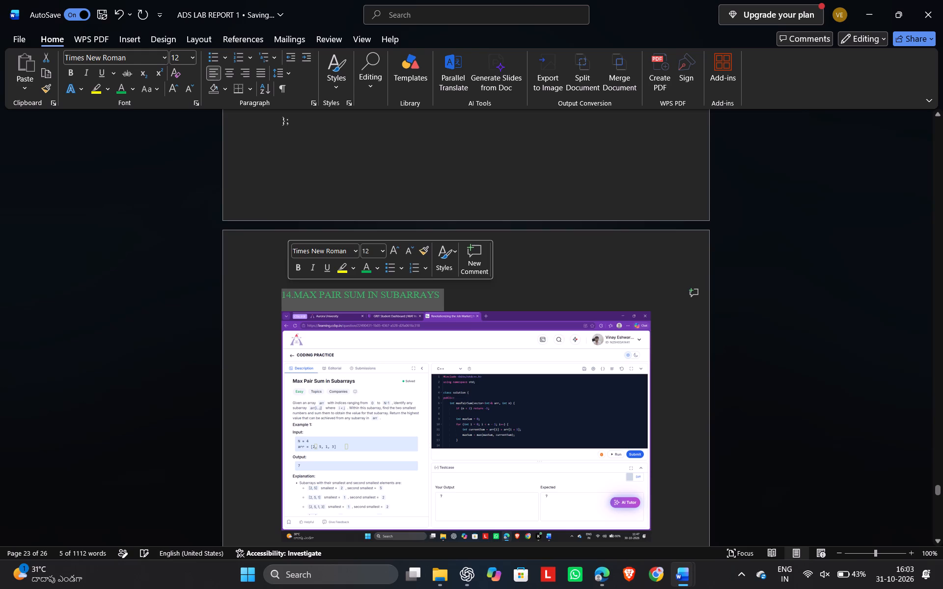
pyautogui.click(413, 185)
# Apply the green font colour to the whole heading "13.CONTINUOUS SUBARRAY SUM", including its number.
pyautogui.scroll(4, 413, 185)
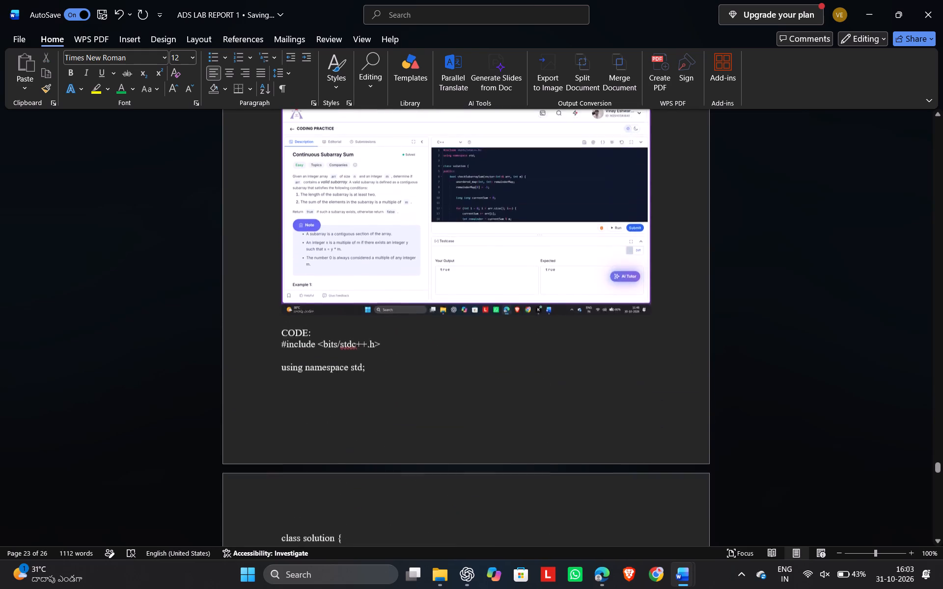
pyautogui.scroll(1, 413, 185)
pyautogui.moveTo(446, 191); pyautogui.dragTo(294, 200)
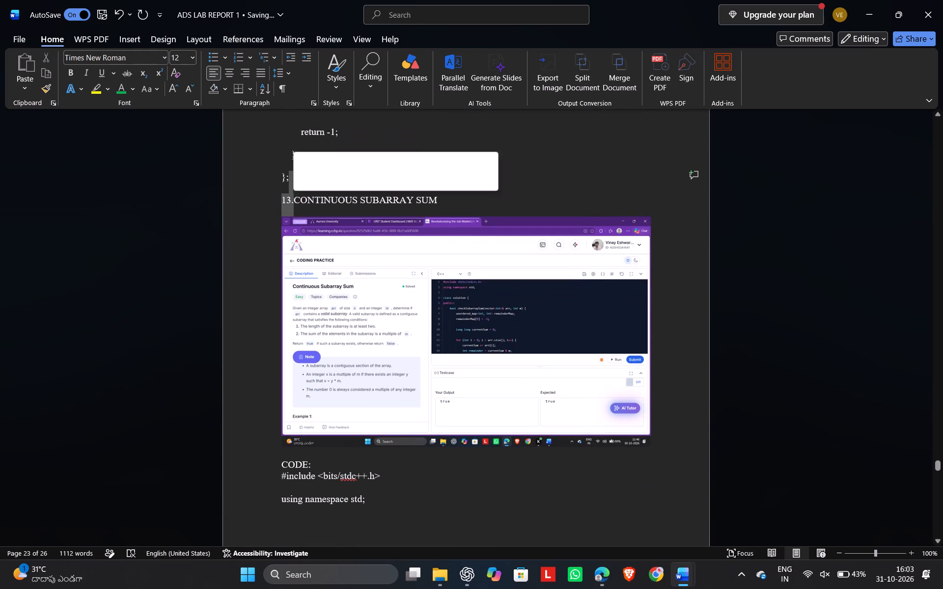
pyautogui.click(294, 200)
pyautogui.moveTo(447, 202); pyautogui.dragTo(316, 201)
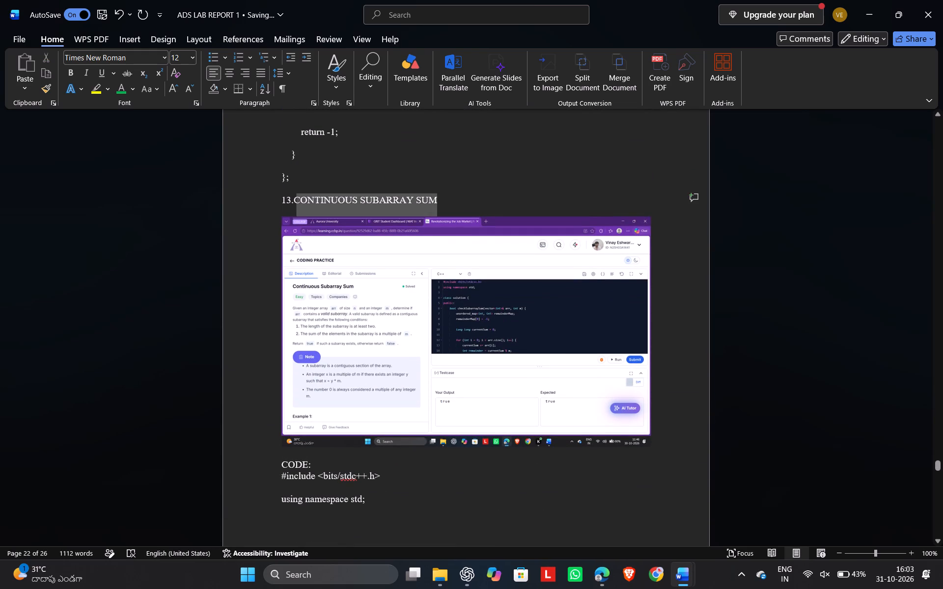
pyautogui.moveTo(316, 201); pyautogui.dragTo(284, 199)
pyautogui.click(362, 181)
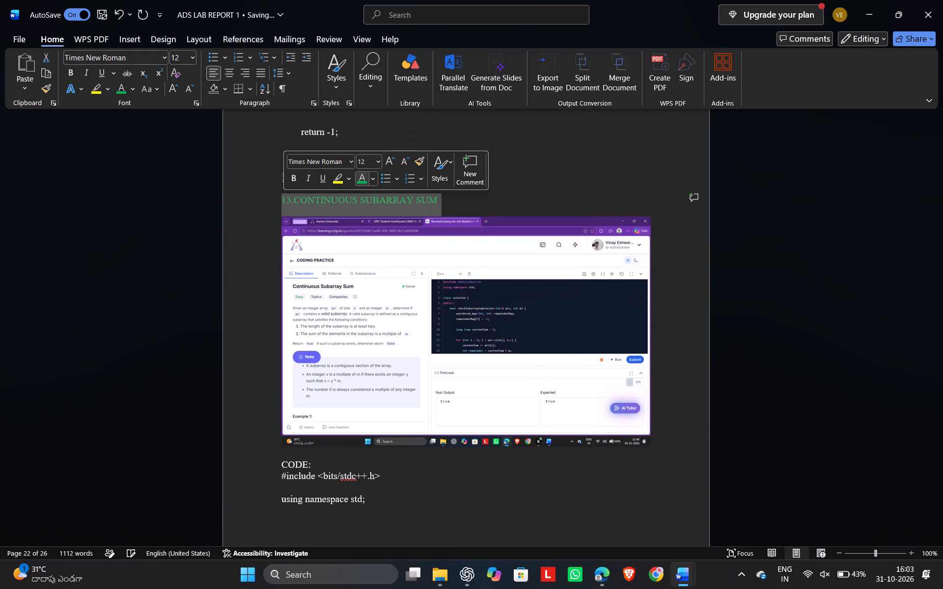
pyautogui.click(524, 152)
# Apply the green font colour to the whole heading "12.FIND STABLE POSITION IN ARRAY", including its number.
pyautogui.scroll(3, 524, 152)
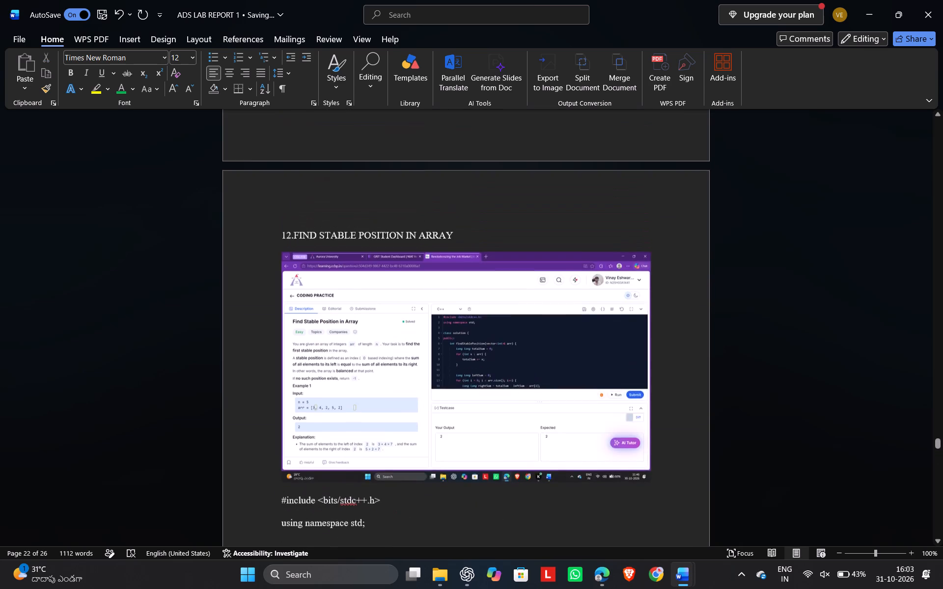
pyautogui.scroll(2, 524, 152)
pyautogui.moveTo(463, 280); pyautogui.dragTo(293, 287)
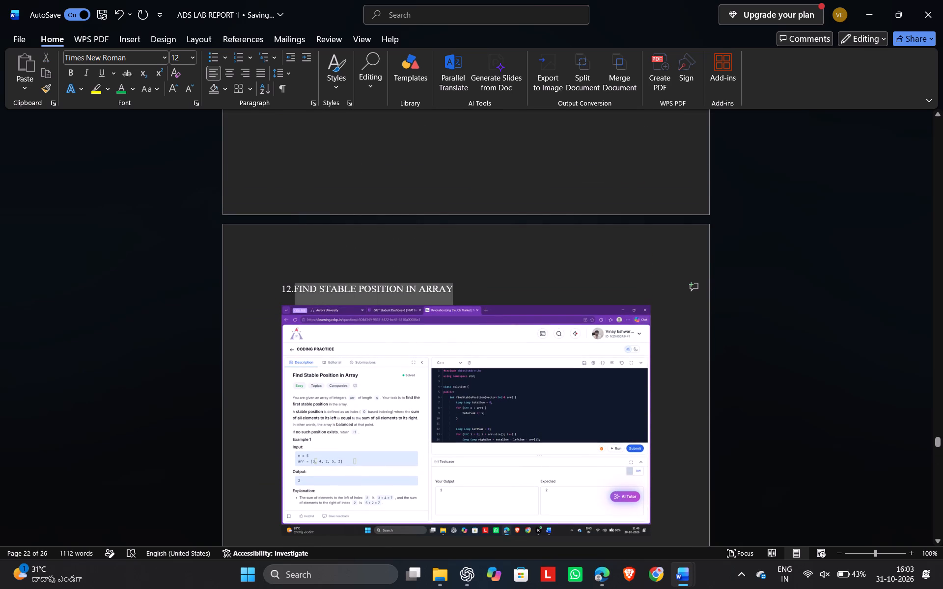
pyautogui.moveTo(293, 287); pyautogui.dragTo(281, 281)
pyautogui.click(359, 259)
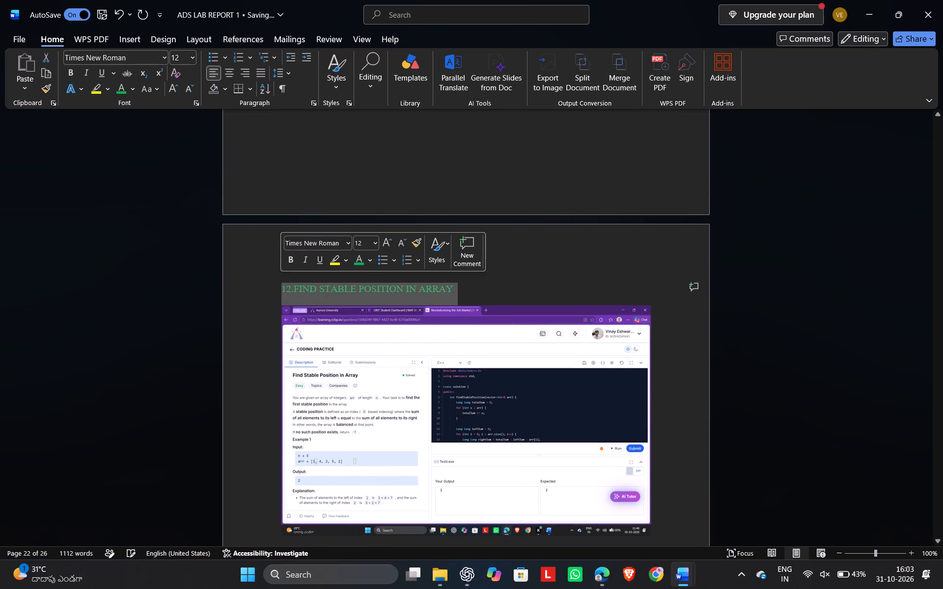
pyautogui.click(440, 201)
# Apply the green font colour to the whole heading "11.SHORTEST SUBARRAY WITH SUM K", including its number.
pyautogui.scroll(3, 440, 201)
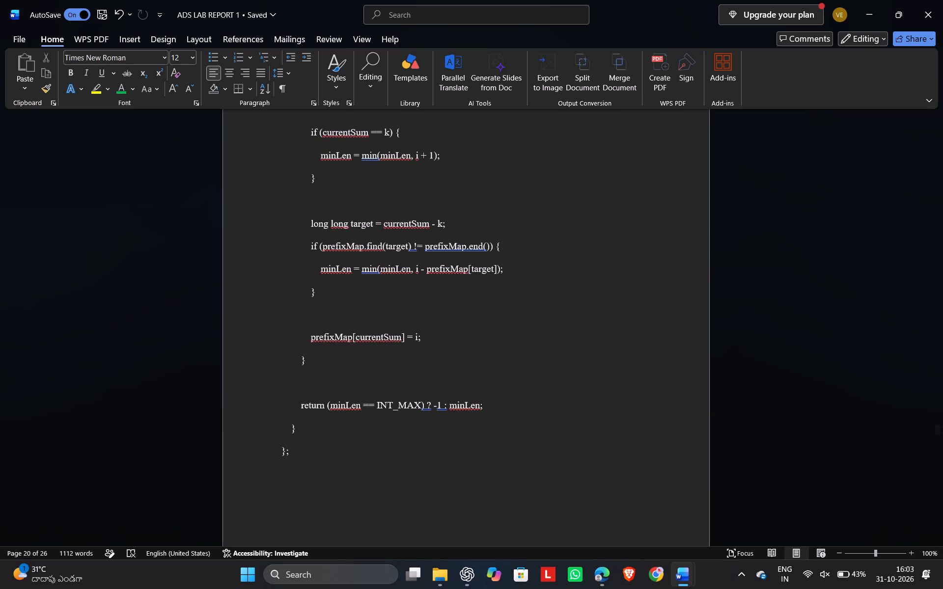
pyautogui.scroll(3, 440, 201)
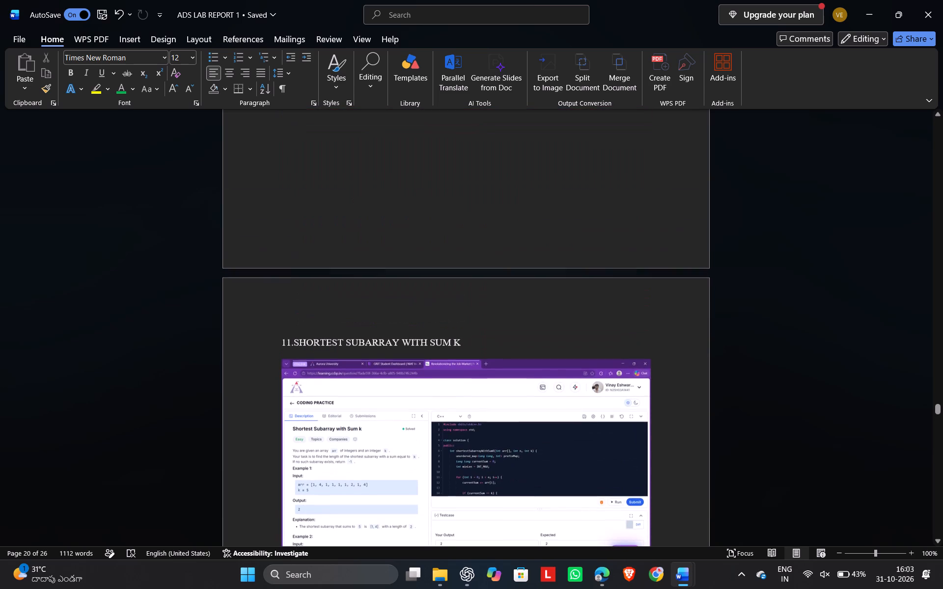
pyautogui.moveTo(475, 340); pyautogui.dragTo(287, 337)
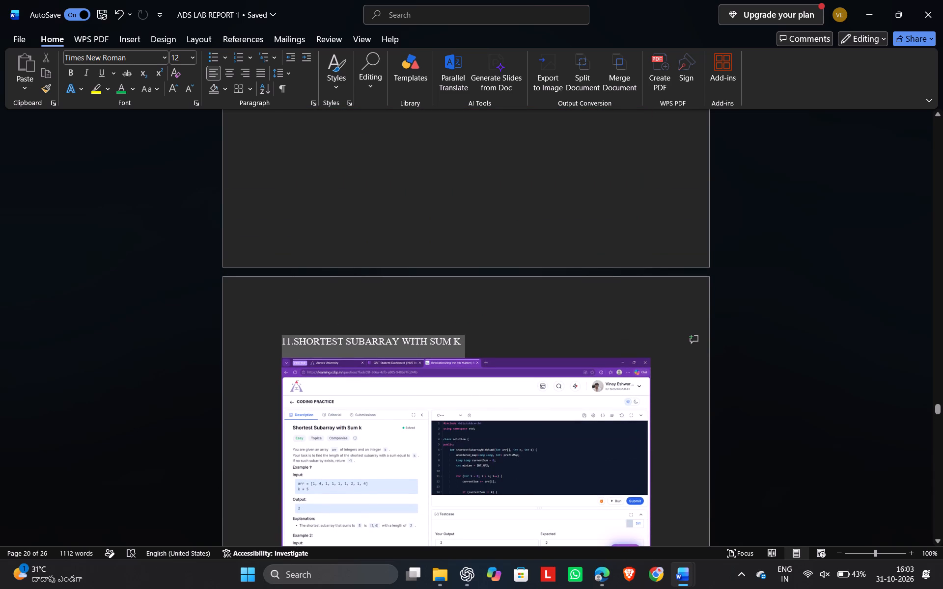
pyautogui.click(362, 313)
pyautogui.click(399, 234)
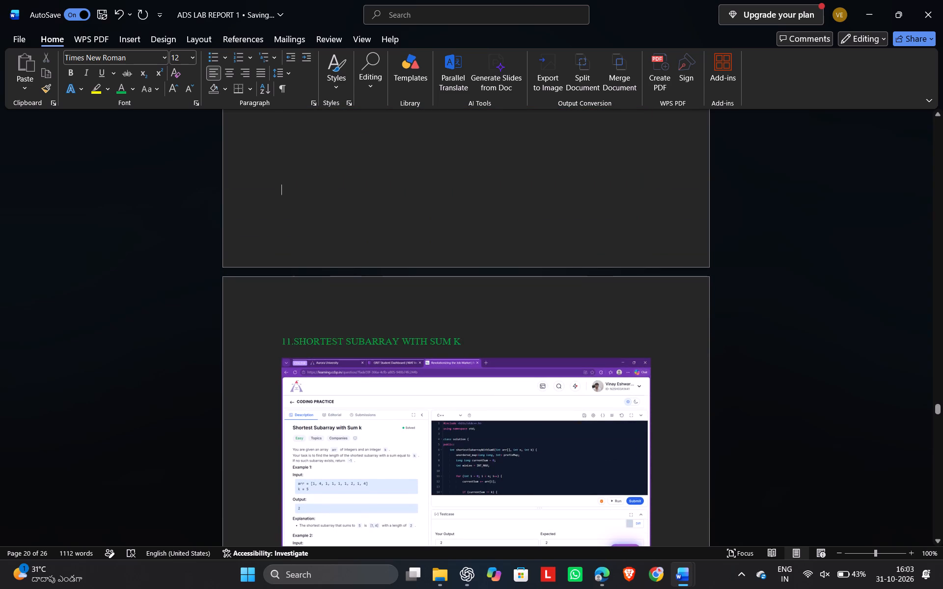
# Apply the green font colour to the whole heading "10.MAX CONSECUTIVE ONES II", including its number.
pyautogui.scroll(6, 399, 234)
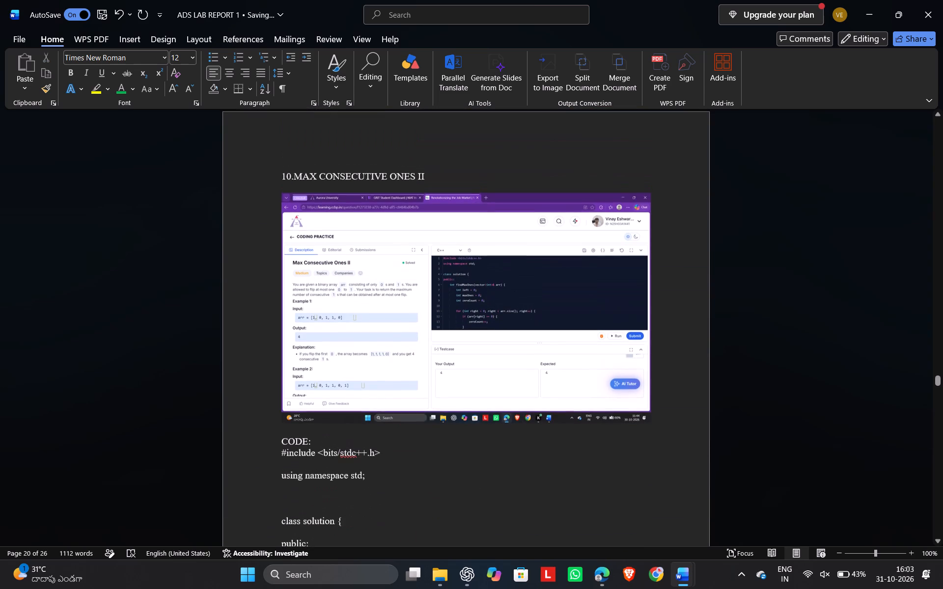
pyautogui.moveTo(433, 169); pyautogui.dragTo(284, 165)
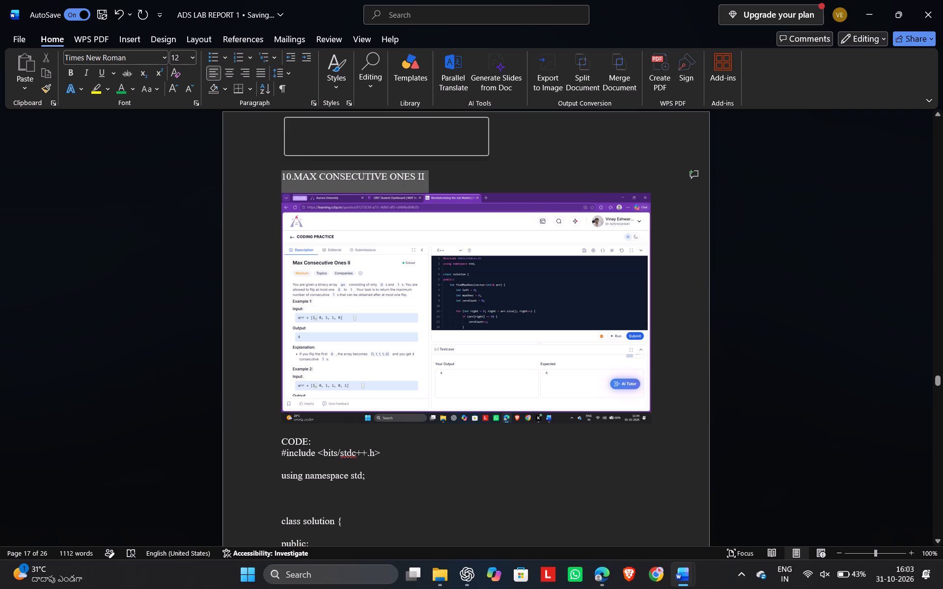
pyautogui.click(362, 146)
pyautogui.click(501, 161)
# Apply the green font colour to the whole heading "9.UNION OF TWO SORTED ARRAYS", including its number.
pyautogui.scroll(2, 501, 161)
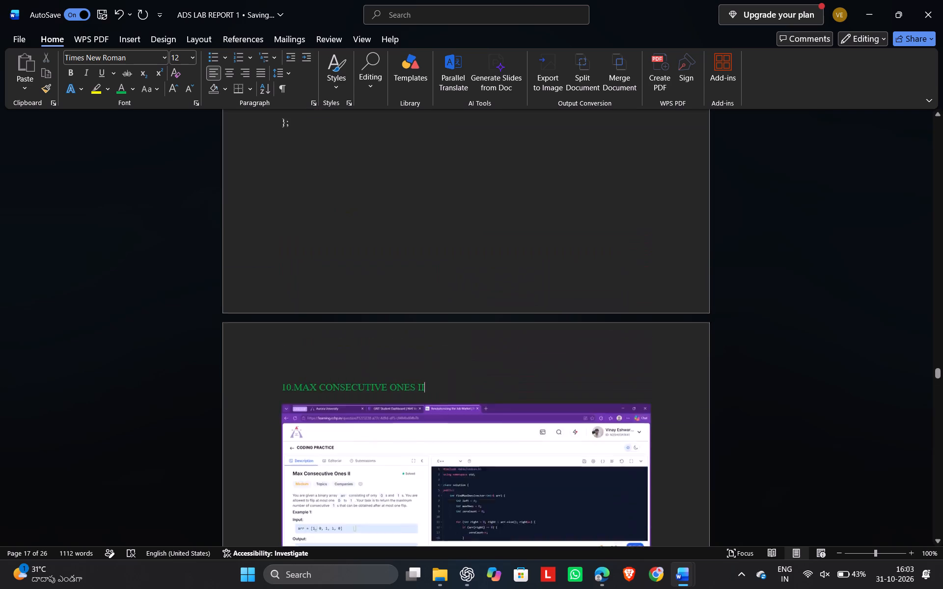
pyautogui.scroll(8, 501, 161)
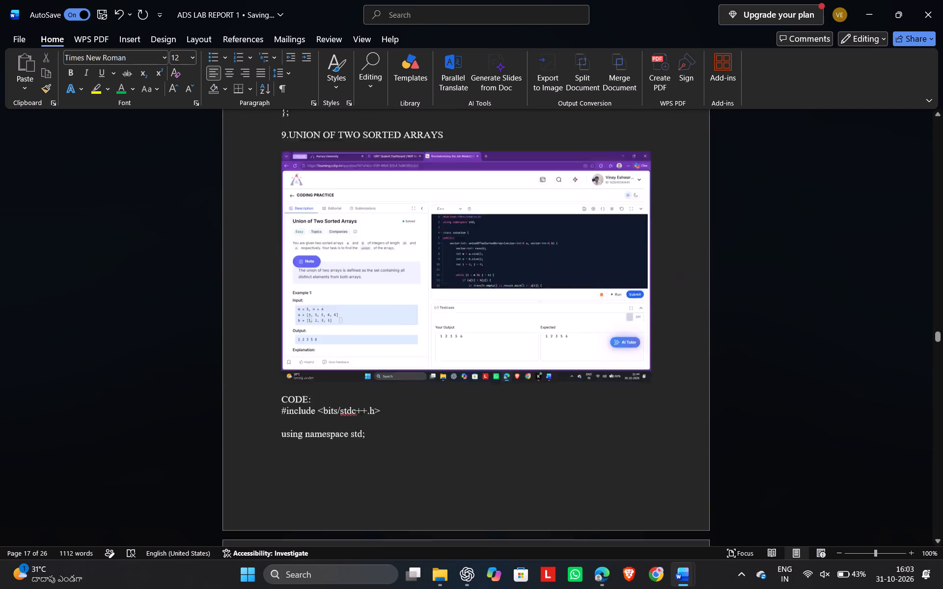
pyautogui.scroll(1, 501, 161)
pyautogui.moveTo(460, 239); pyautogui.dragTo(279, 242)
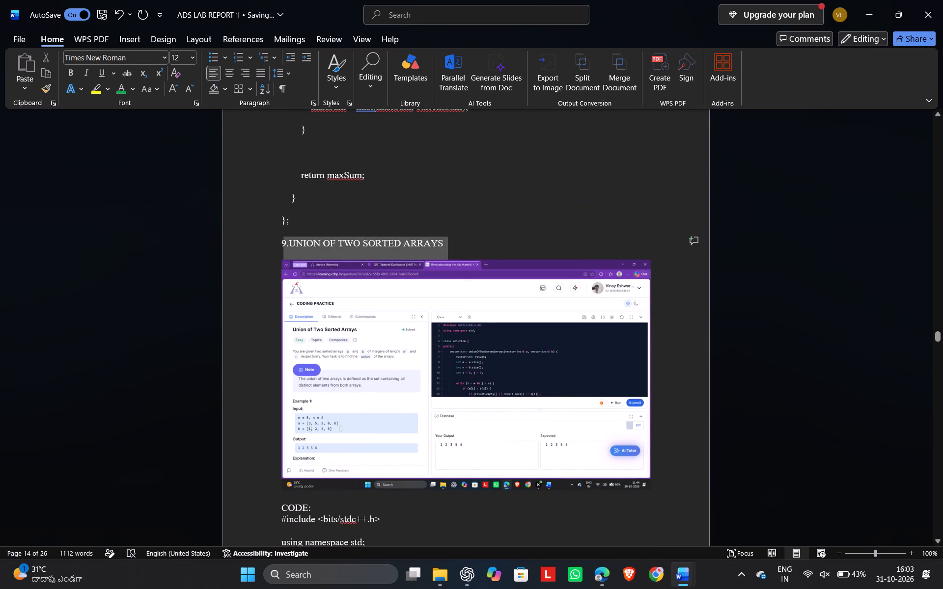
pyautogui.moveTo(279, 242); pyautogui.dragTo(278, 241)
pyautogui.click(356, 221)
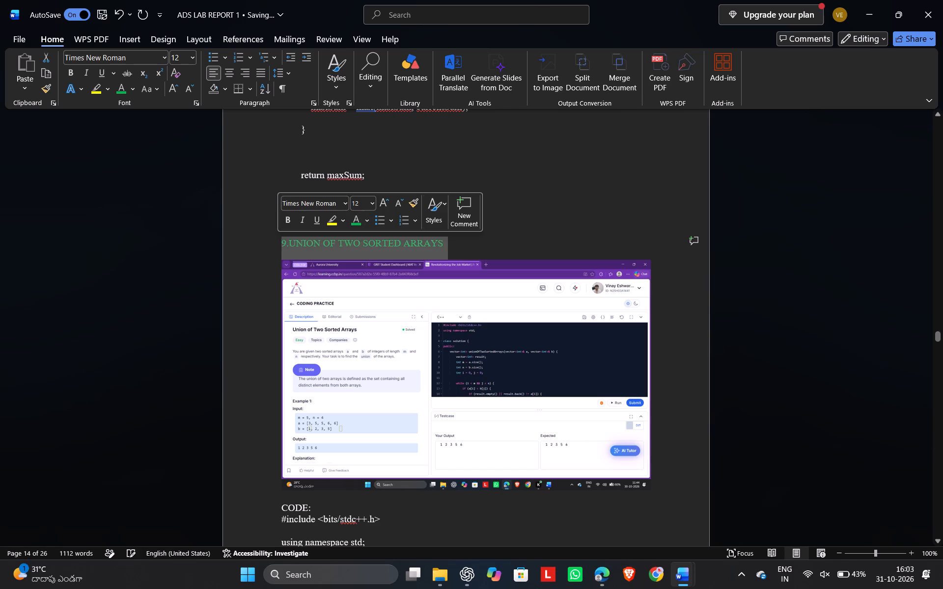
pyautogui.click(533, 201)
# Apply the green font colour to the whole heading "8.MAXIMUM SUM FIXED WINDOW", including its number.
pyautogui.scroll(4, 533, 201)
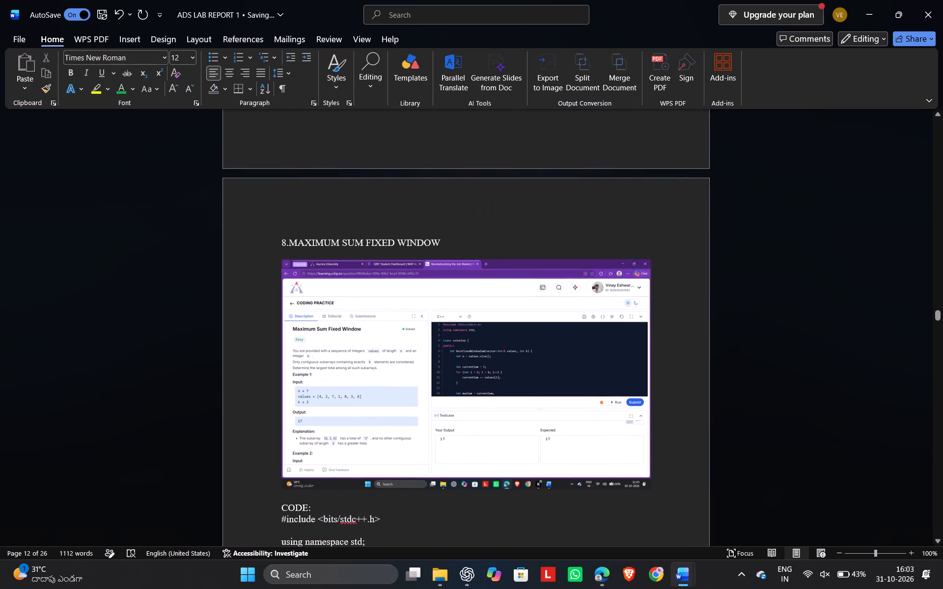
pyautogui.moveTo(461, 234); pyautogui.dragTo(281, 241)
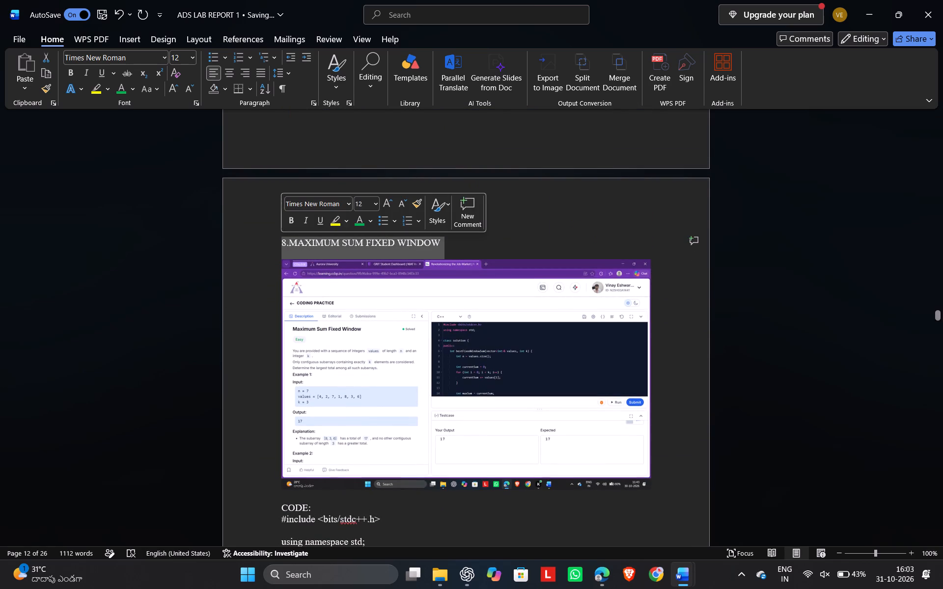
pyautogui.click(358, 219)
pyautogui.click(538, 192)
# Apply the green font colour to the whole heading "7.LARGEST SUBARRAY WITH ZERO SUM", including its number.
pyautogui.scroll(2, 538, 192)
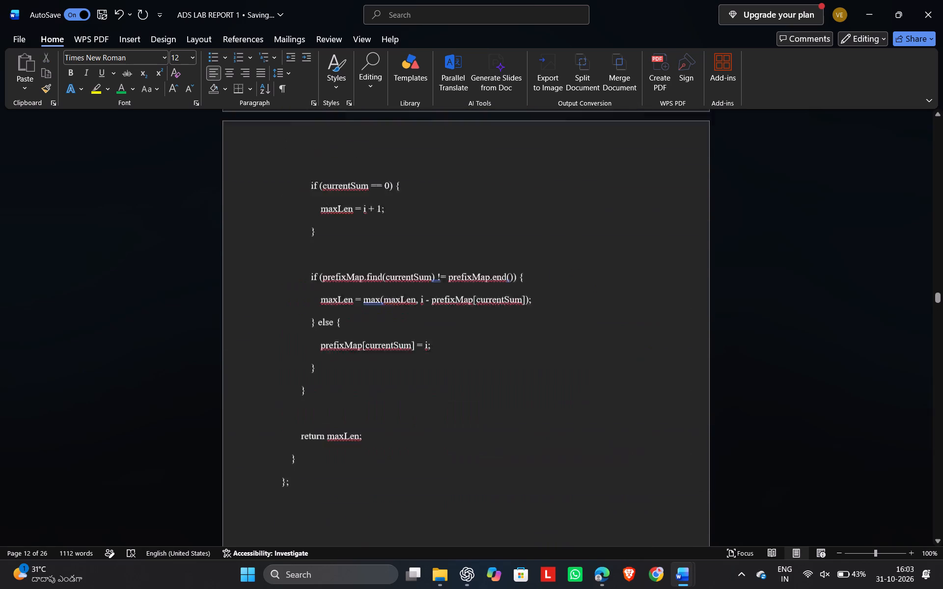
pyautogui.scroll(3, 538, 192)
pyautogui.moveTo(489, 158); pyautogui.dragTo(286, 149)
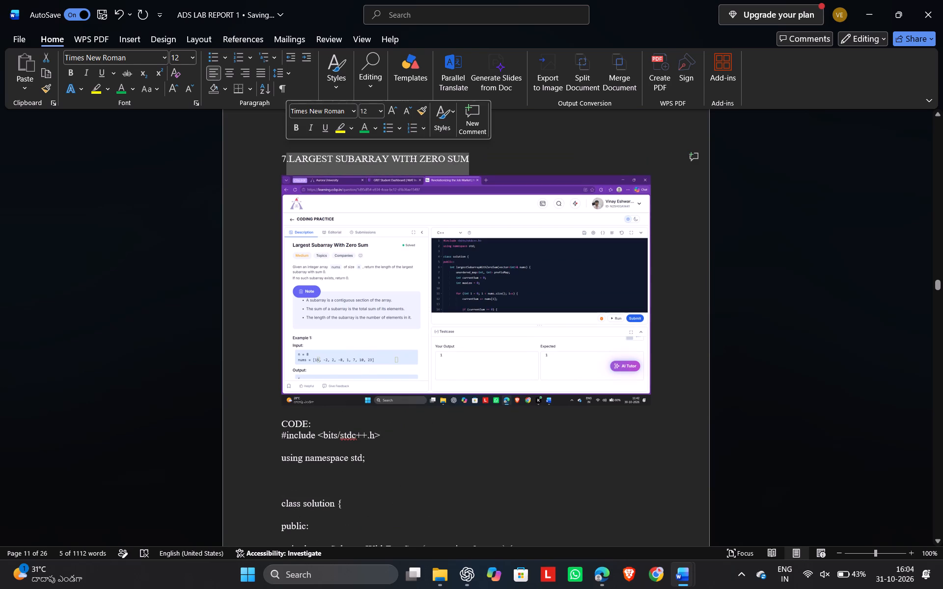
pyautogui.click(289, 150)
pyautogui.moveTo(275, 154); pyautogui.dragTo(489, 147)
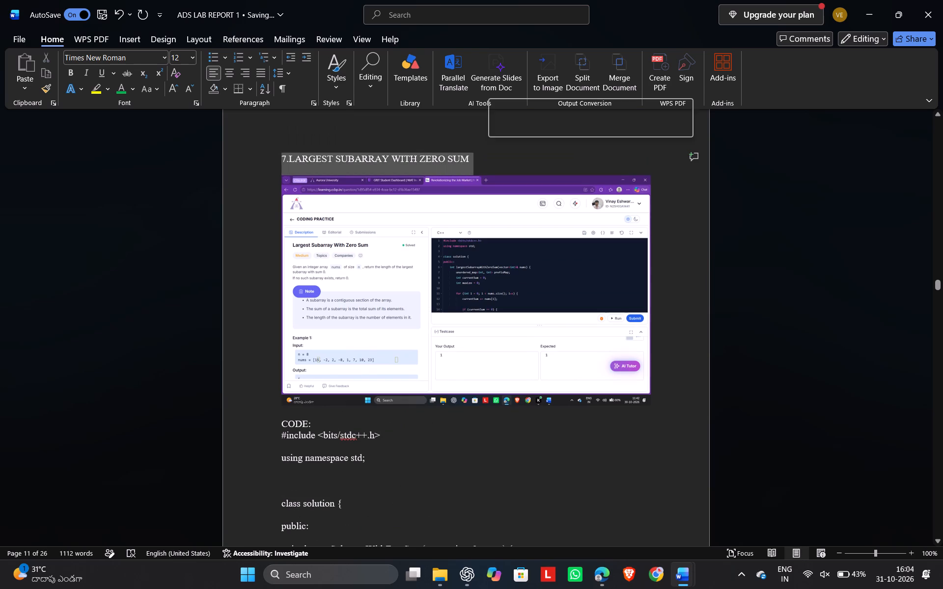
pyautogui.click(565, 122)
pyautogui.click(523, 163)
# Apply the green font colour to the whole heading "6.MAXIMUM SUM AFTER ONE SKIP", including its number.
pyautogui.scroll(1, 523, 163)
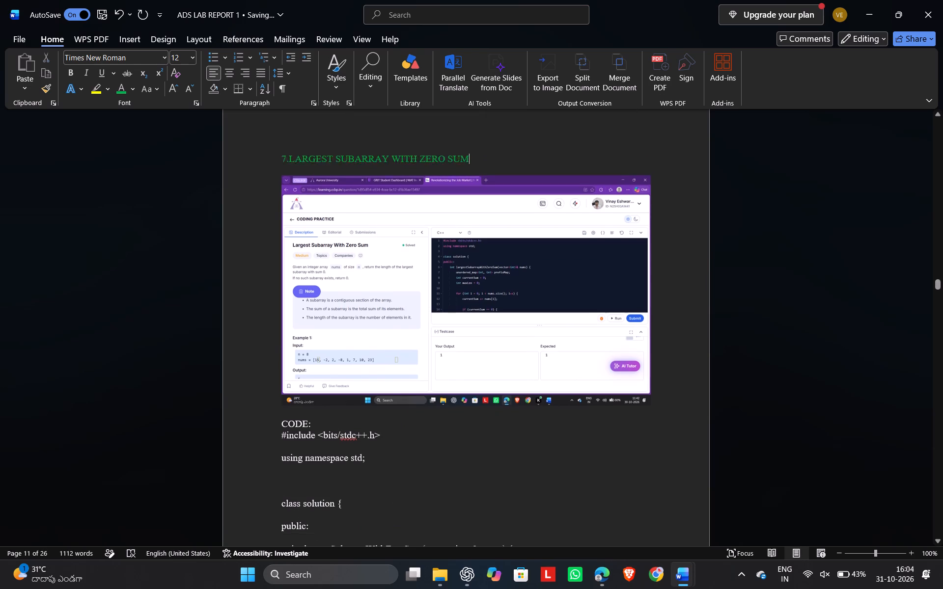
pyautogui.scroll(5, 523, 163)
pyautogui.moveTo(459, 286); pyautogui.dragTo(280, 277)
pyautogui.click(358, 257)
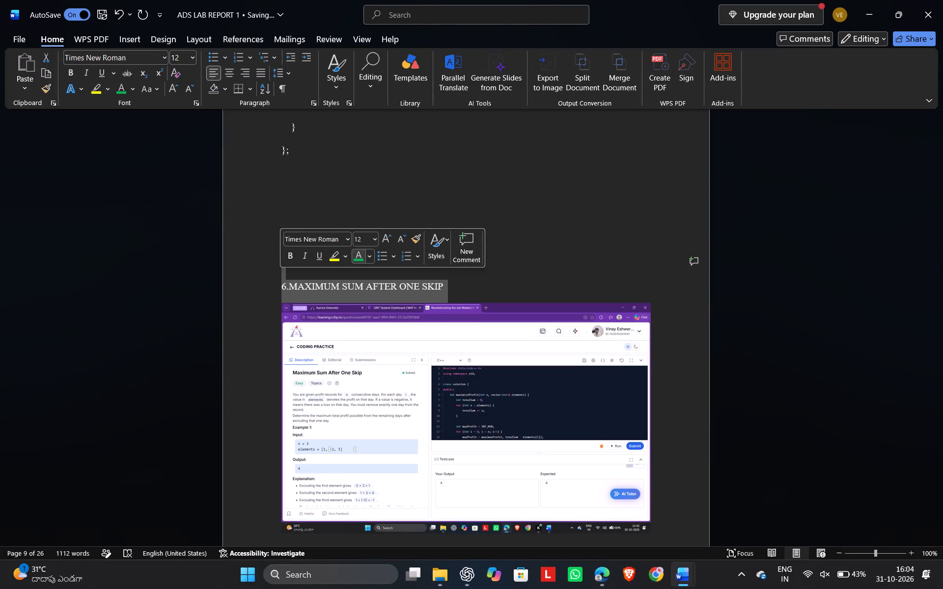
pyautogui.click(499, 167)
# Apply the green font colour to the whole heading "5.SCORECARD AFTER EACH ROUND", including its number.
pyautogui.scroll(3, 499, 167)
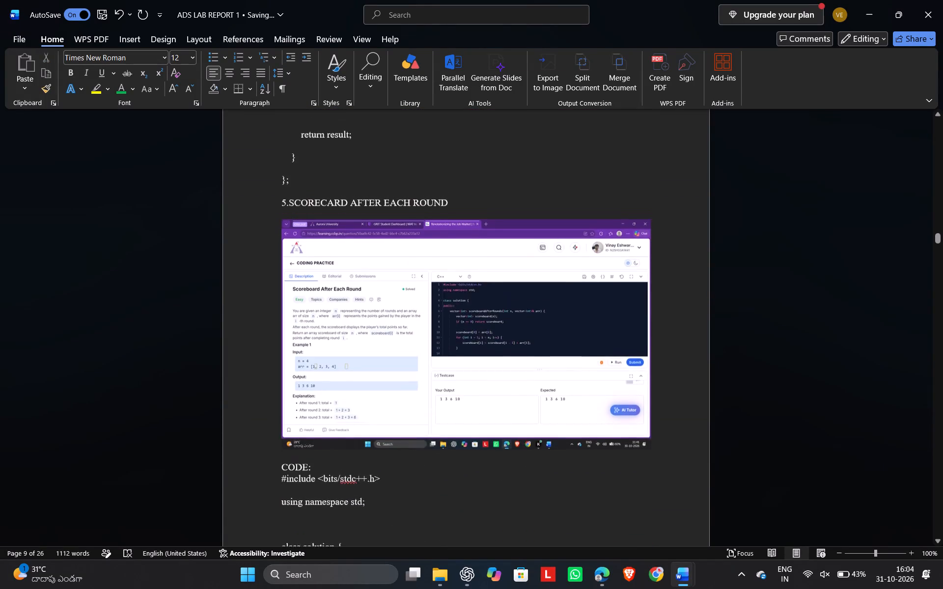
pyautogui.scroll(2, 499, 167)
pyautogui.moveTo(465, 288); pyautogui.dragTo(304, 292)
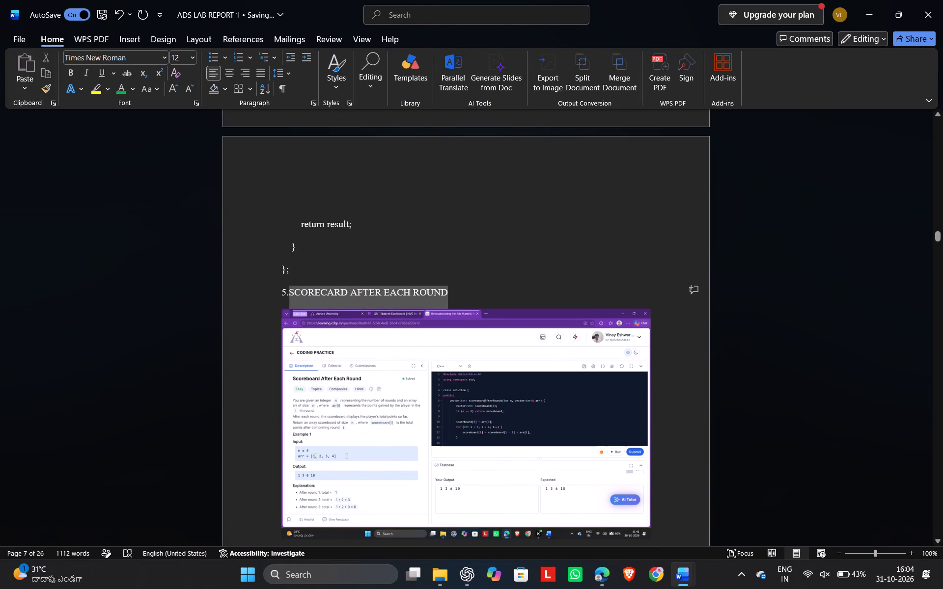
pyautogui.moveTo(304, 292); pyautogui.dragTo(279, 292)
pyautogui.click(360, 271)
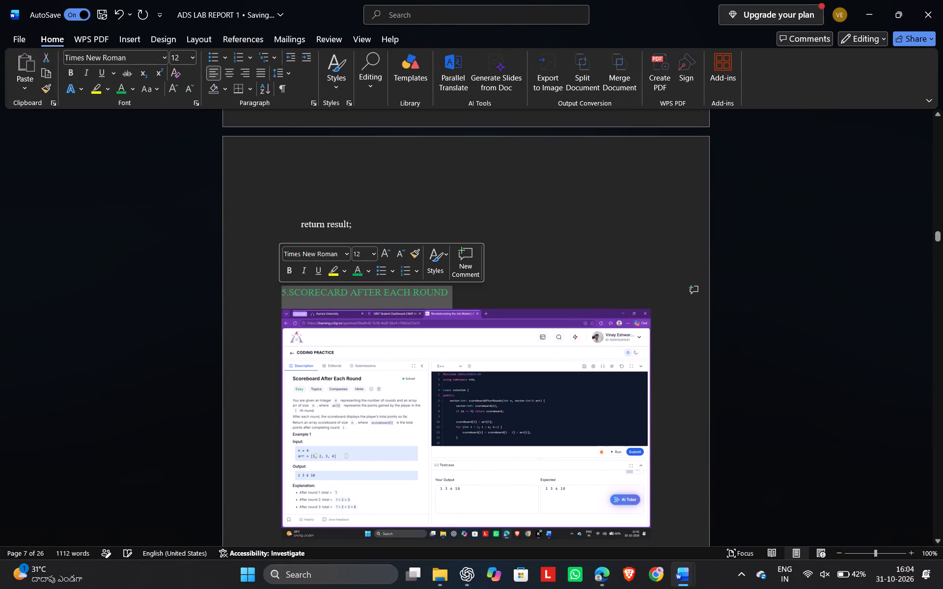
pyautogui.click(445, 200)
# Apply the green font colour to the whole heading "4.BOOK TITLE PREFIXES", including its number.
pyautogui.scroll(4, 445, 200)
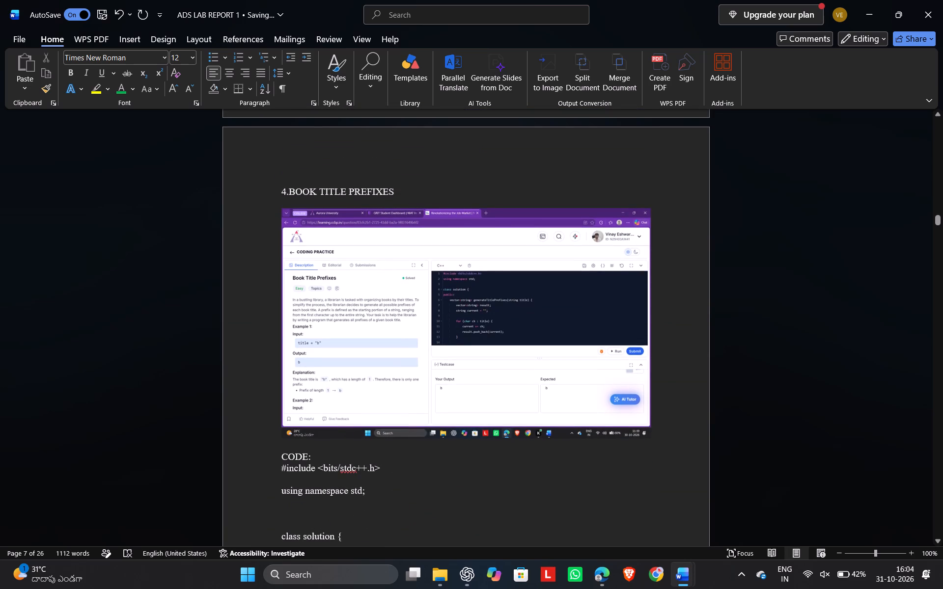
pyautogui.moveTo(416, 191); pyautogui.dragTo(278, 189)
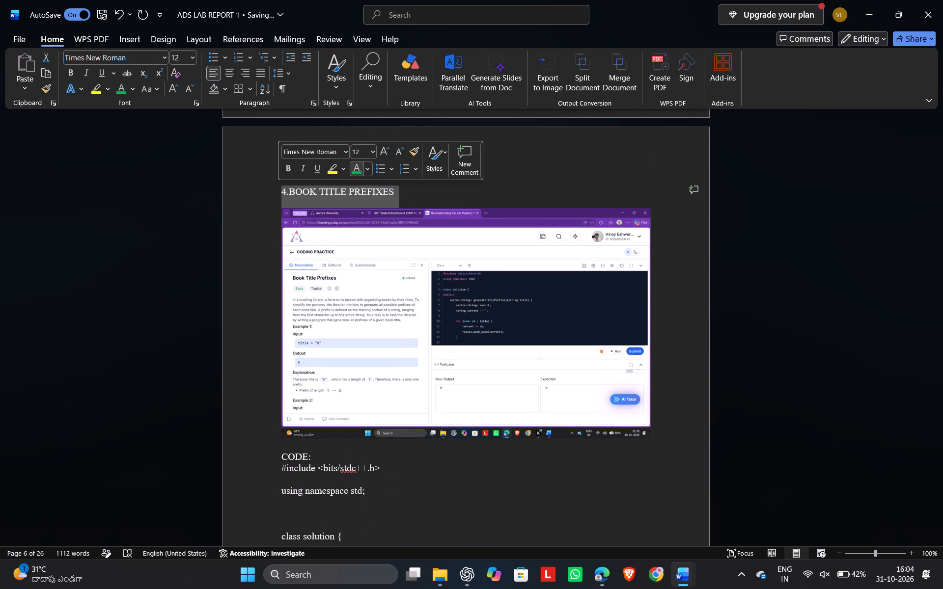
pyautogui.click(353, 167)
pyautogui.click(535, 145)
# Apply the green font colour to the whole heading "3.PREFIX SUM ARRAY", including its number.
pyautogui.scroll(2, 535, 145)
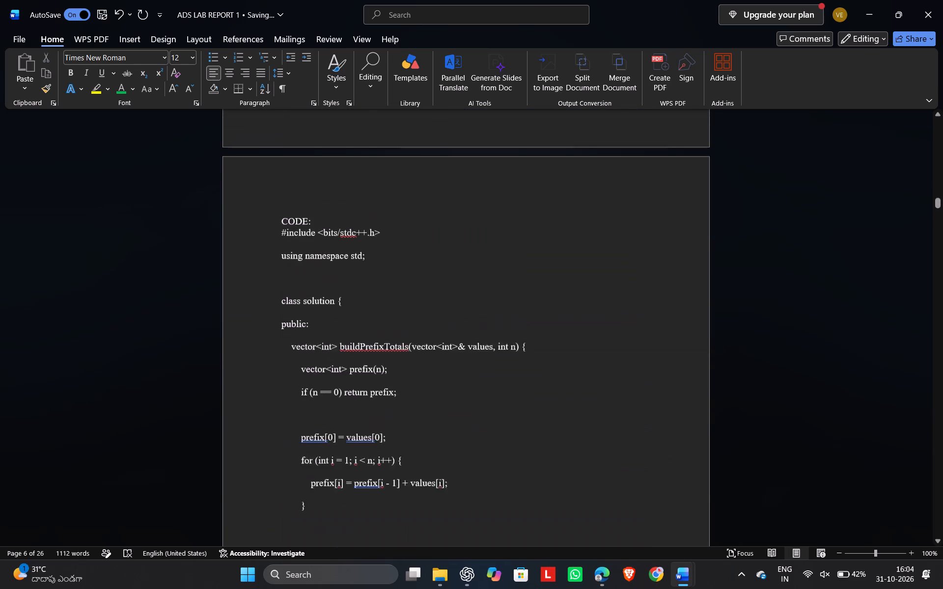
pyautogui.scroll(3, 535, 145)
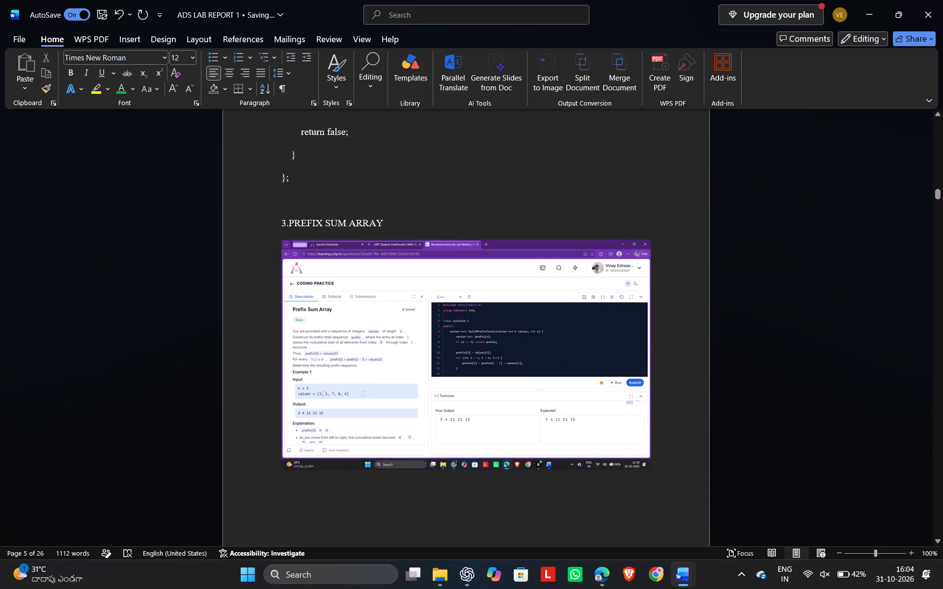
pyautogui.moveTo(406, 226); pyautogui.dragTo(276, 221)
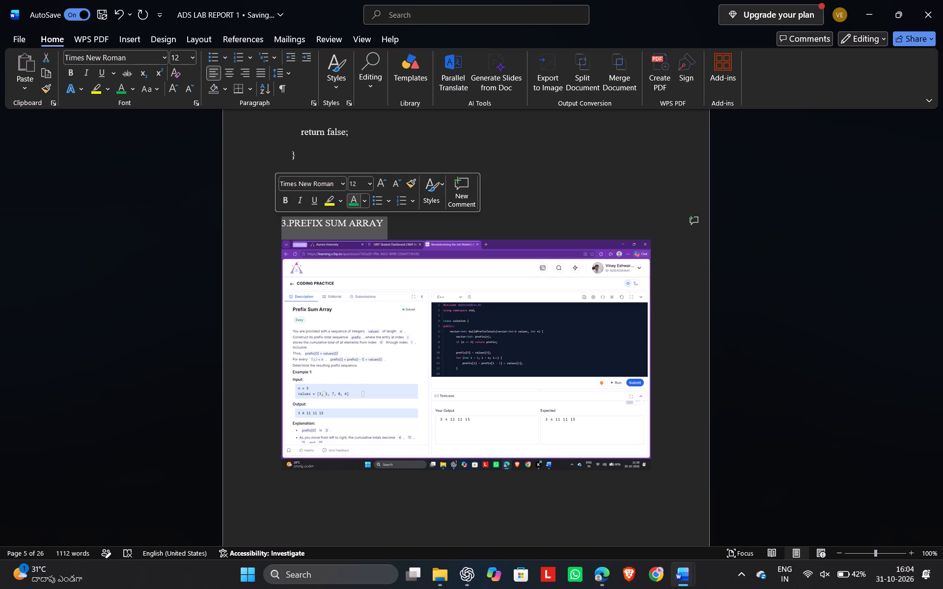
pyautogui.click(348, 202)
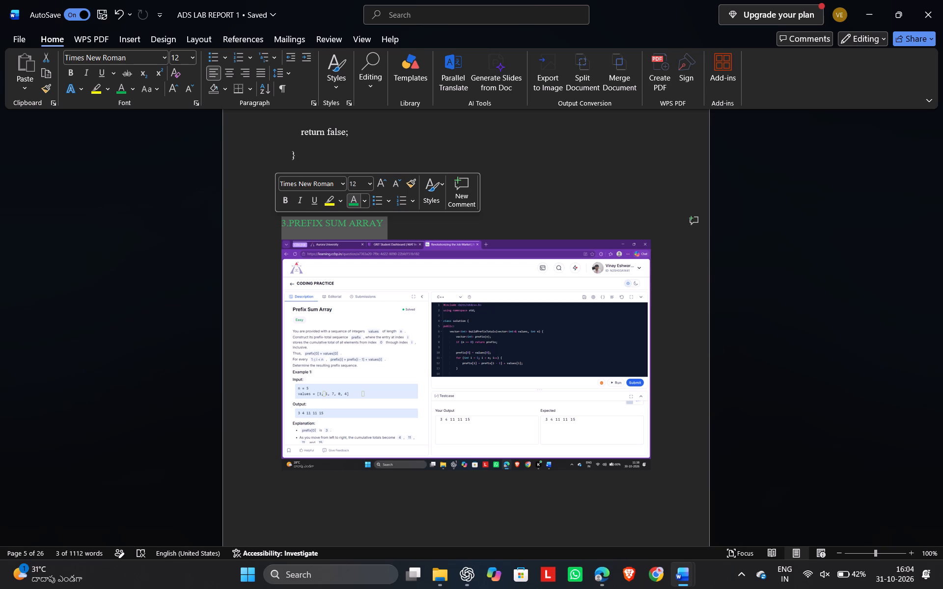
pyautogui.click(579, 187)
# Apply the green font colour to the whole heading "2.HAIR PAIR CHECK", including its number.
pyautogui.scroll(3, 579, 187)
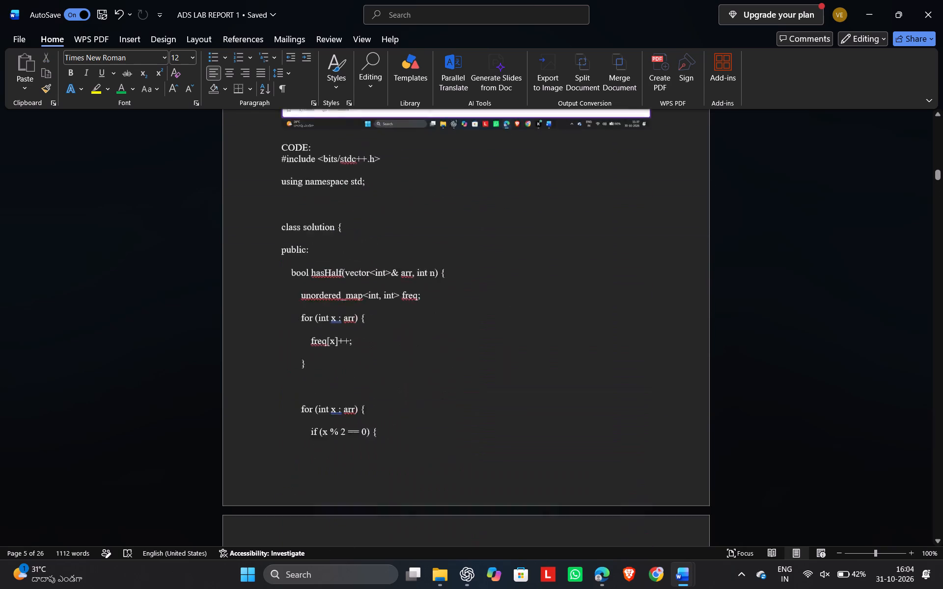
pyautogui.scroll(2, 579, 187)
pyautogui.moveTo(409, 236); pyautogui.dragTo(264, 242)
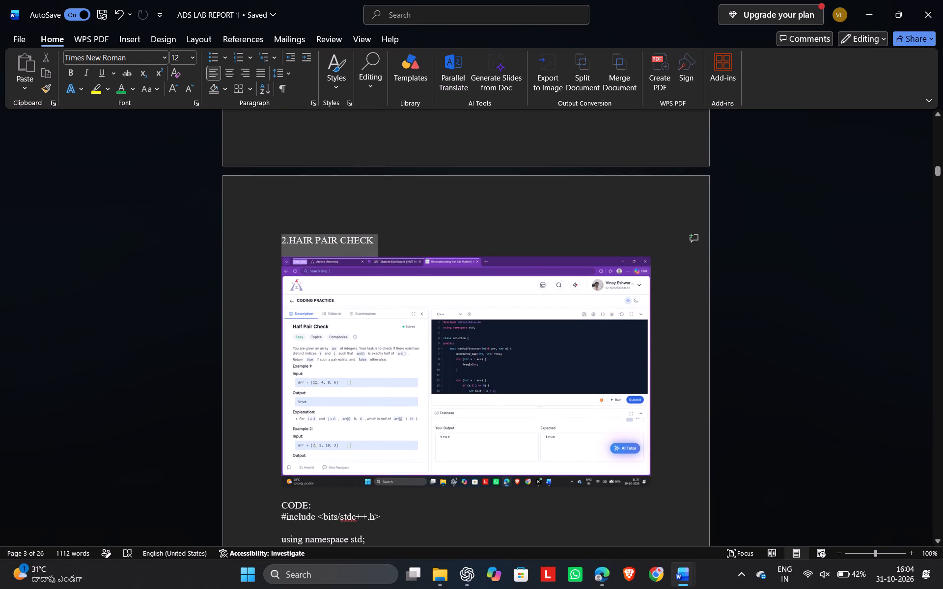
pyautogui.moveTo(264, 242); pyautogui.dragTo(261, 240)
pyautogui.click(341, 223)
pyautogui.click(485, 223)
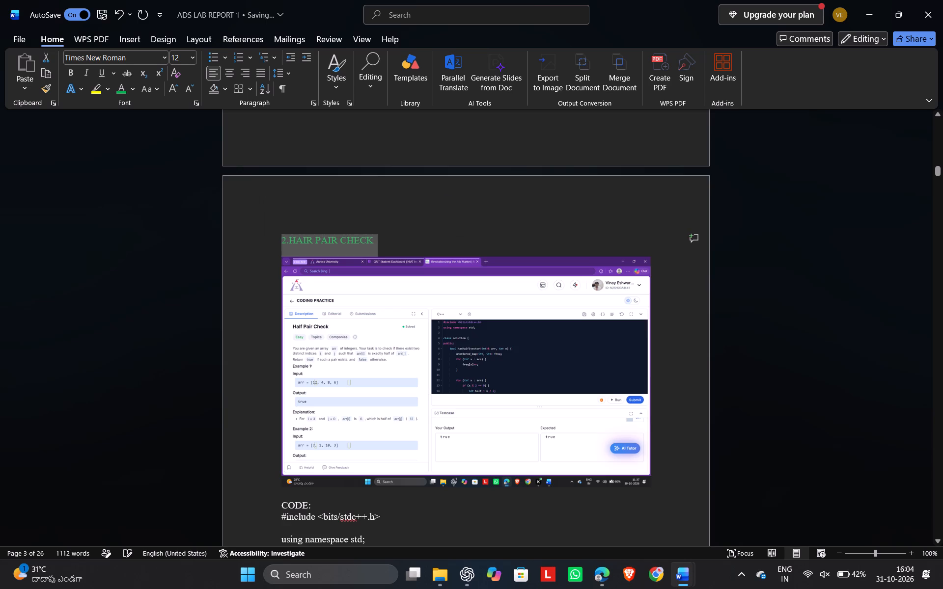
# Apply the green font colour to the whole heading "1.MOST FREQUENT ELEMENT", including its number.
pyautogui.scroll(6, 485, 223)
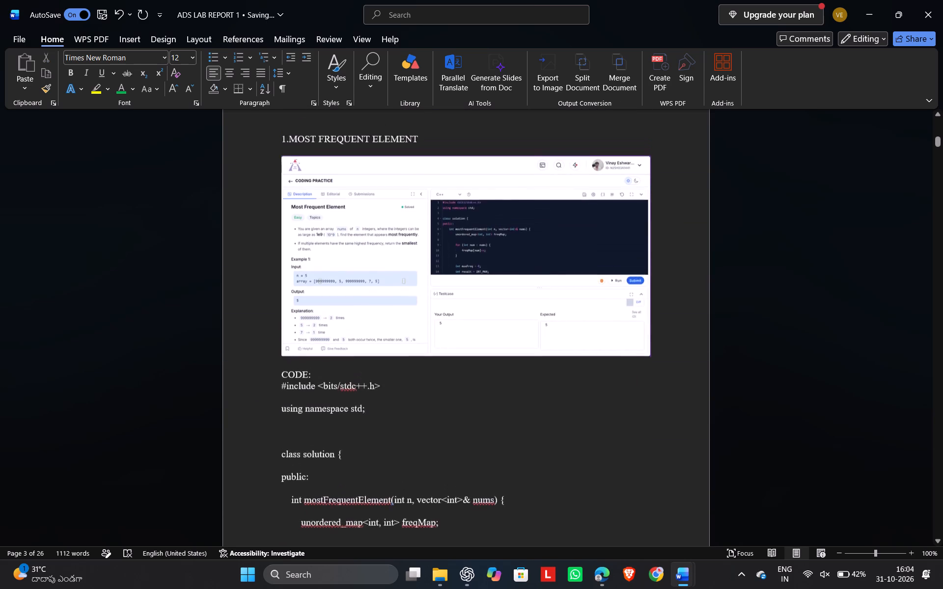
pyautogui.scroll(1, 485, 223)
pyautogui.moveTo(438, 216); pyautogui.dragTo(275, 214)
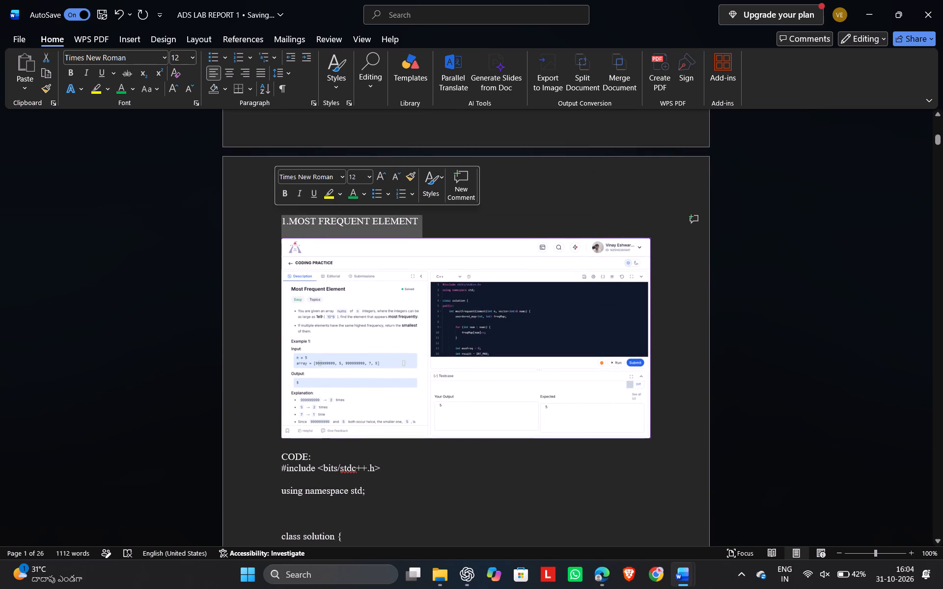